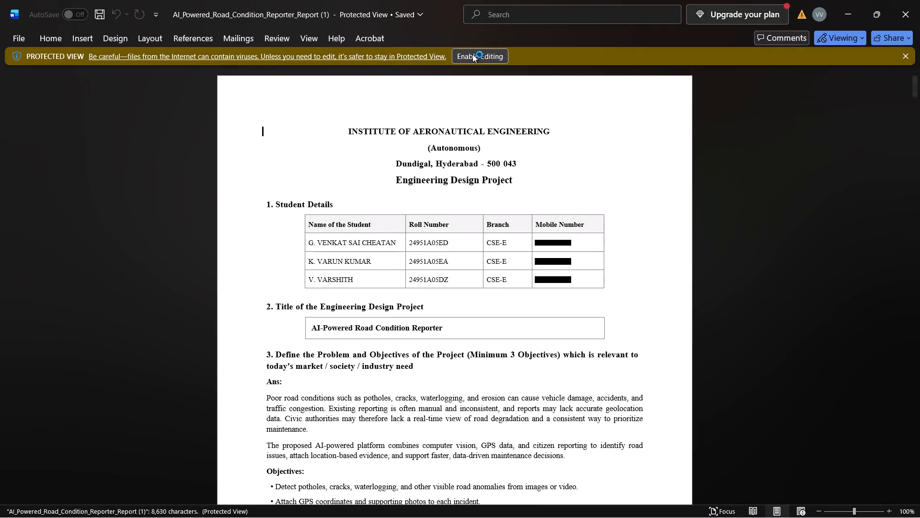
Enable editing of the protected AI-Powered Road Condition Reporter report.
left_click(474, 53)
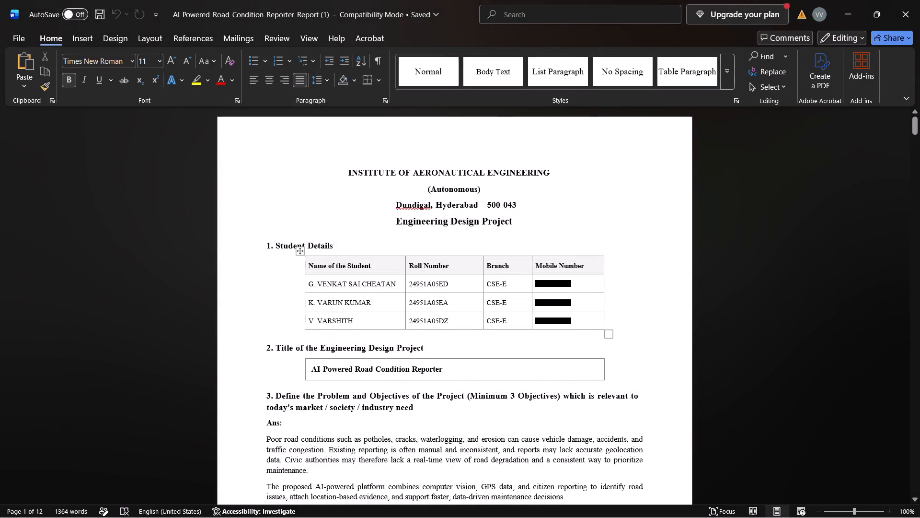
Review the report from the student details and objectives through section 4 on the proposed solution.
scroll(432, 259, "down", 5)
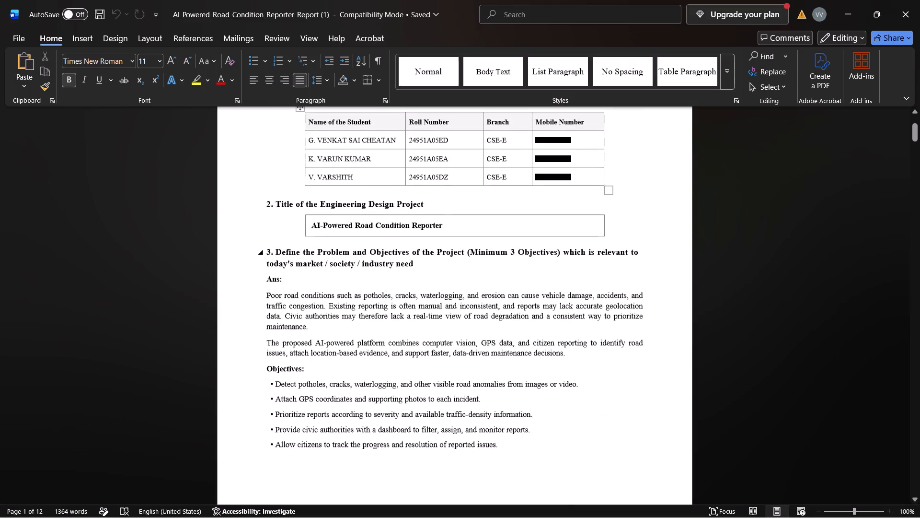
scroll(432, 257, "down", 5)
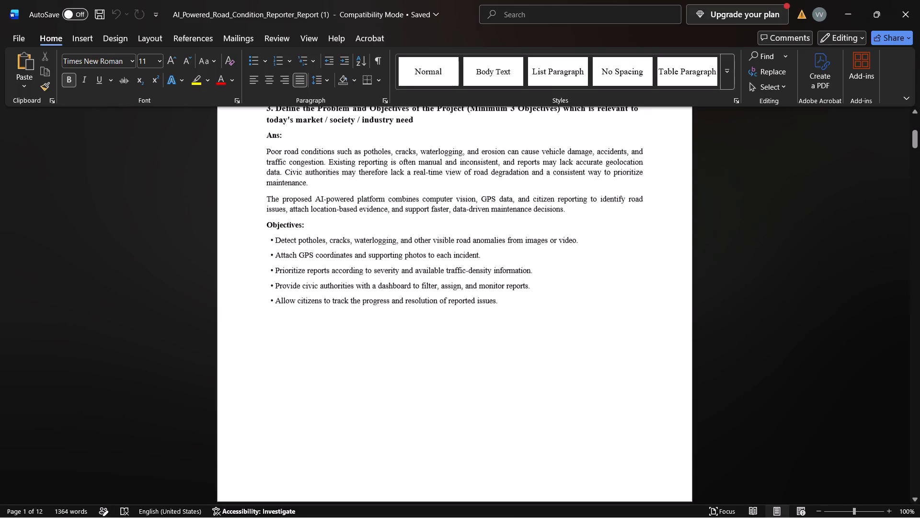
scroll(414, 247, "down", 5)
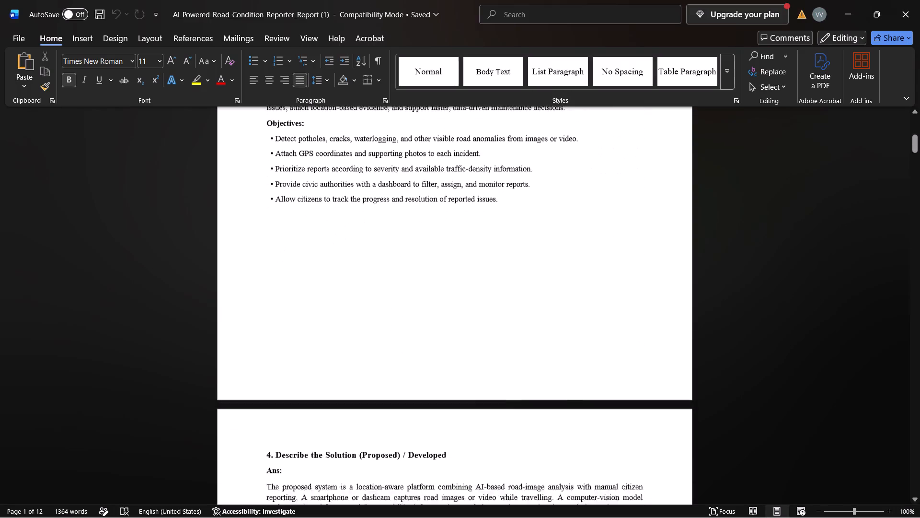
scroll(414, 247, "down", 6)
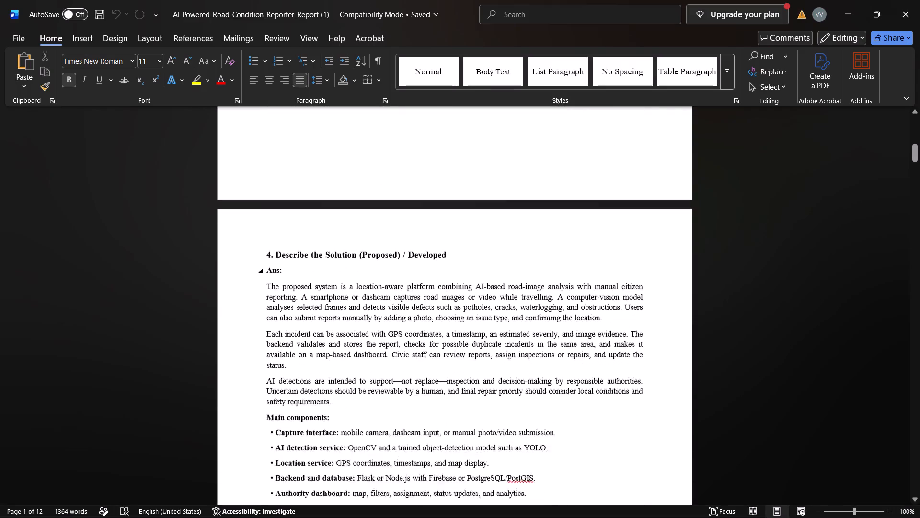
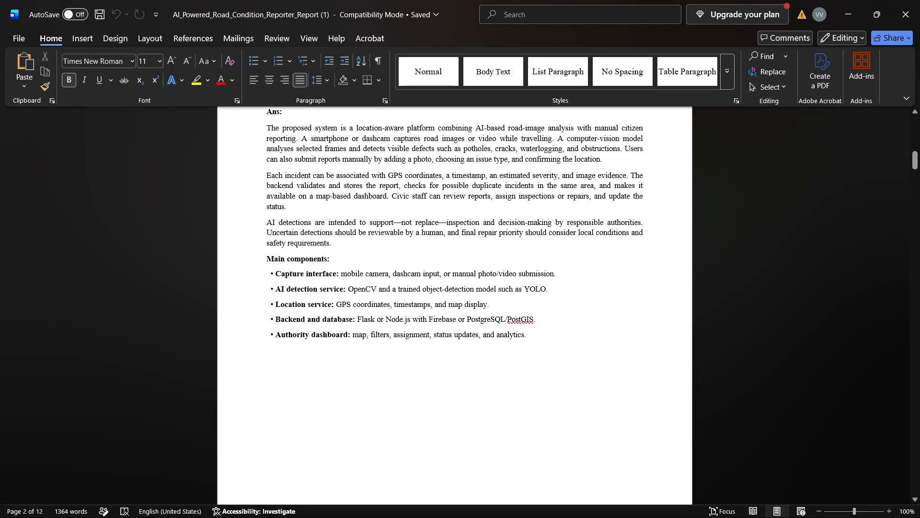
Review section 5 on the business and distribution features, including Key Features and Distribution and Deployment.
scroll(694, 255, "down", 6)
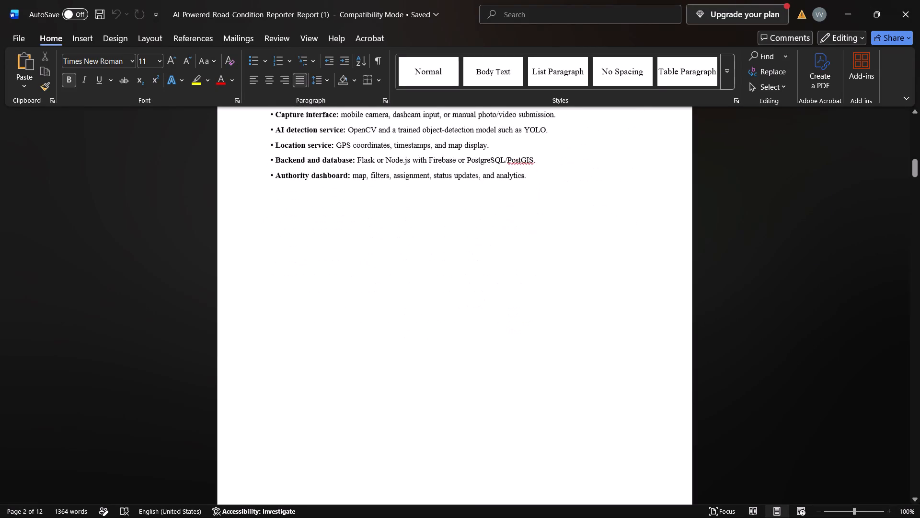
scroll(692, 256, "down", 13)
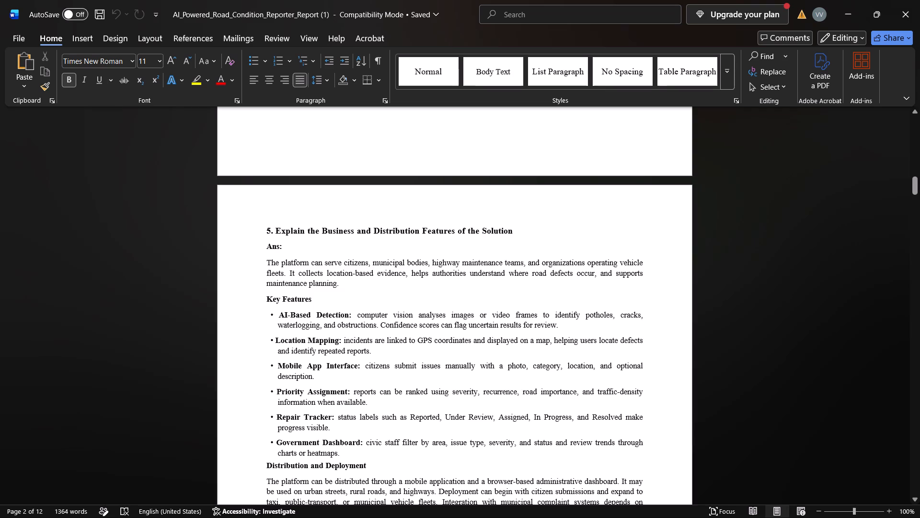
scroll(655, 267, "down", 8)
scroll(608, 269, "down", 6)
scroll(565, 268, "up", 8)
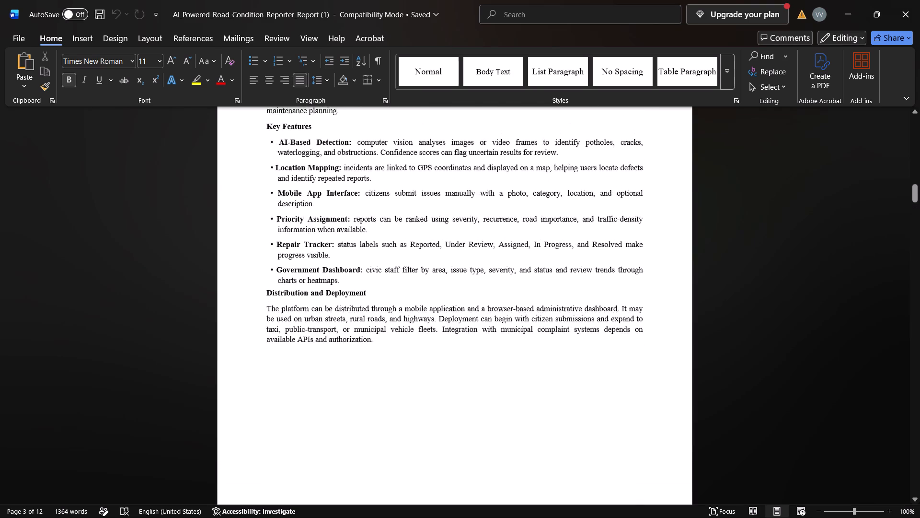
Review the report backward from the section 5 heading on business and distribution features, through section 4, to the Objectives list.
scroll(561, 270, "up", 5)
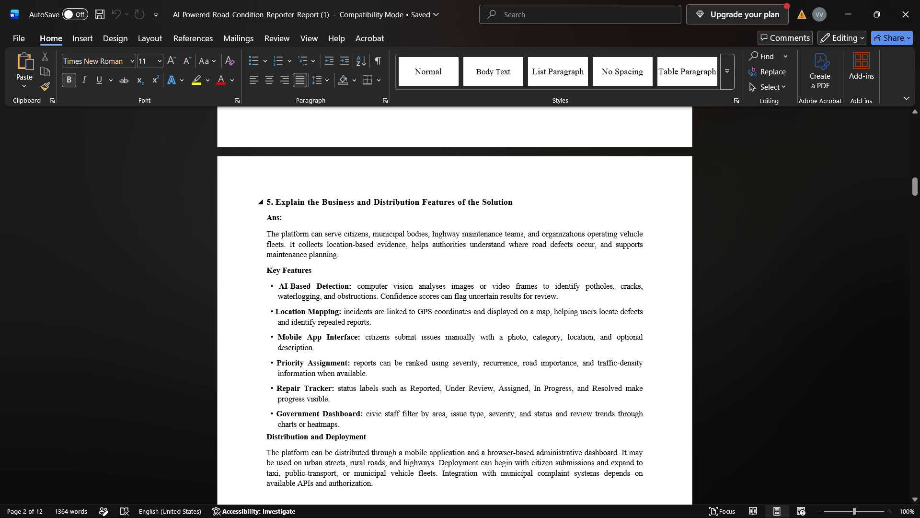
left_click_drag(275, 203, 511, 195)
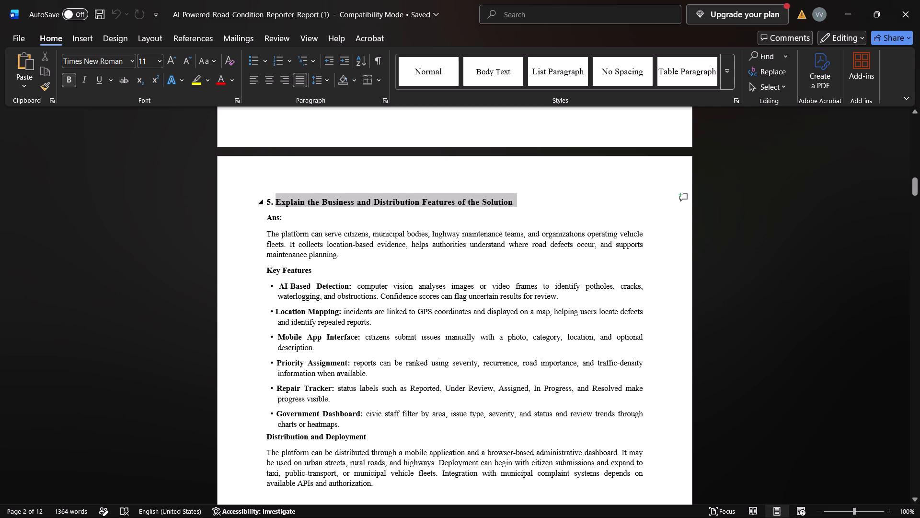
left_click_drag(511, 195, 511, 198)
left_click_drag(511, 198, 516, 201)
left_click(536, 202)
scroll(536, 202, "up", 19)
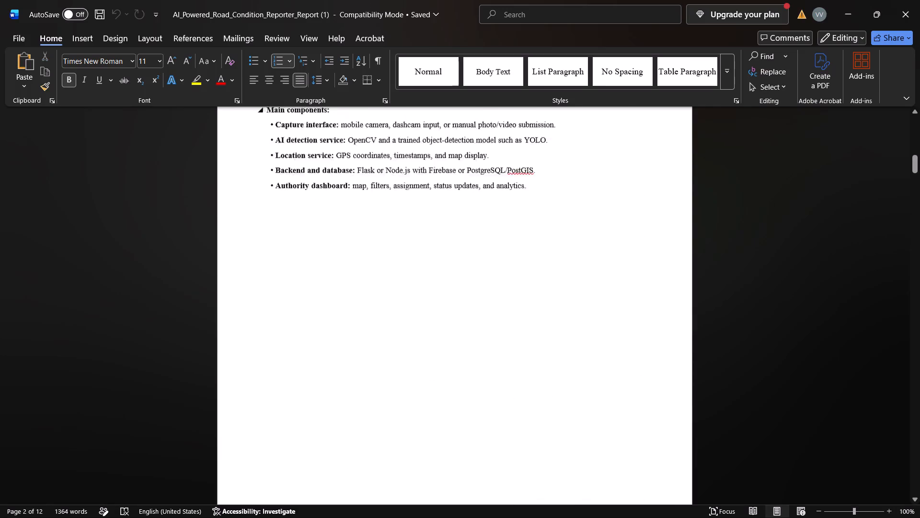
scroll(536, 202, "up", 7)
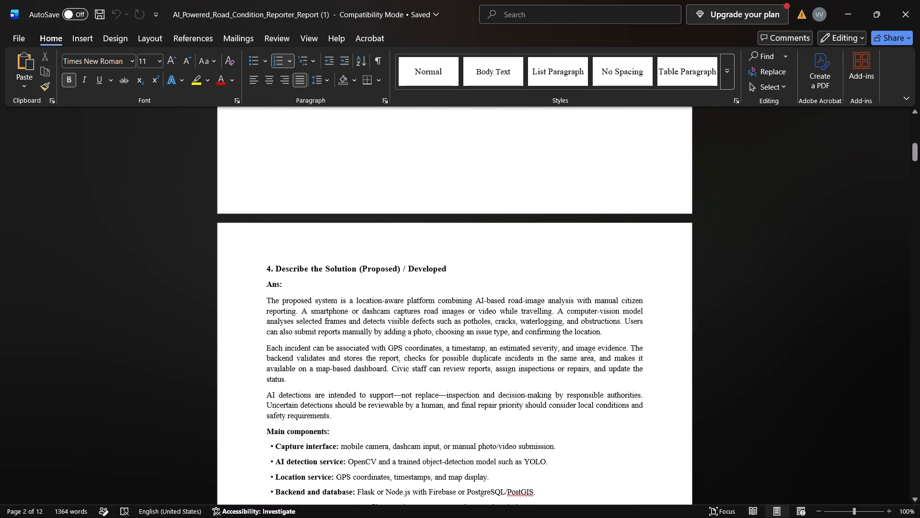
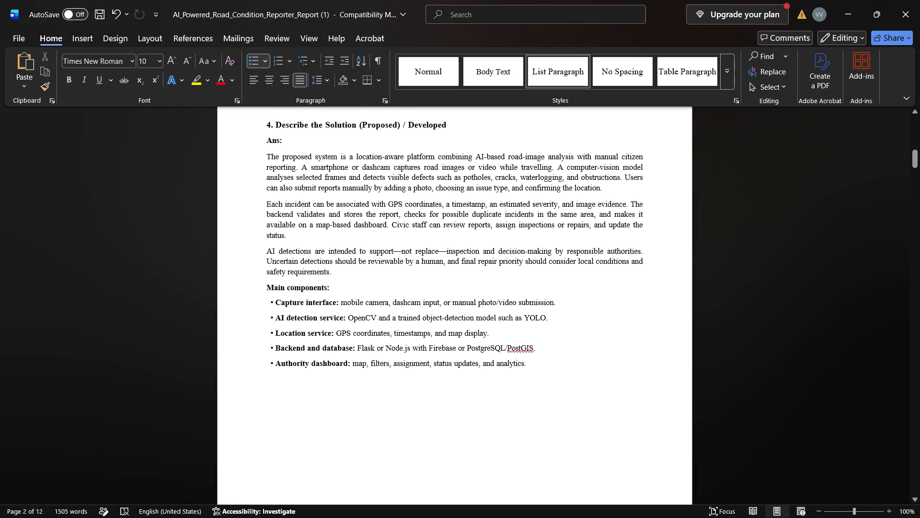
scroll(315, 234, "down", 8)
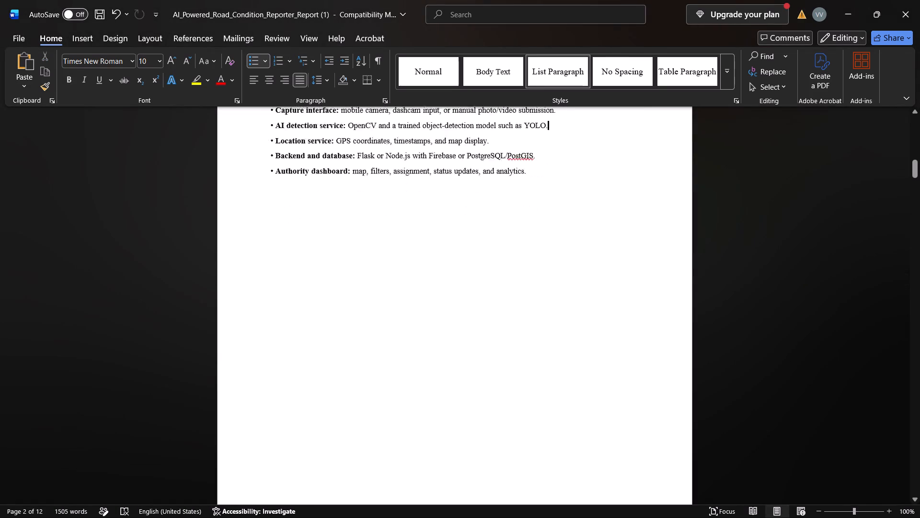
scroll(315, 234, "down", 1)
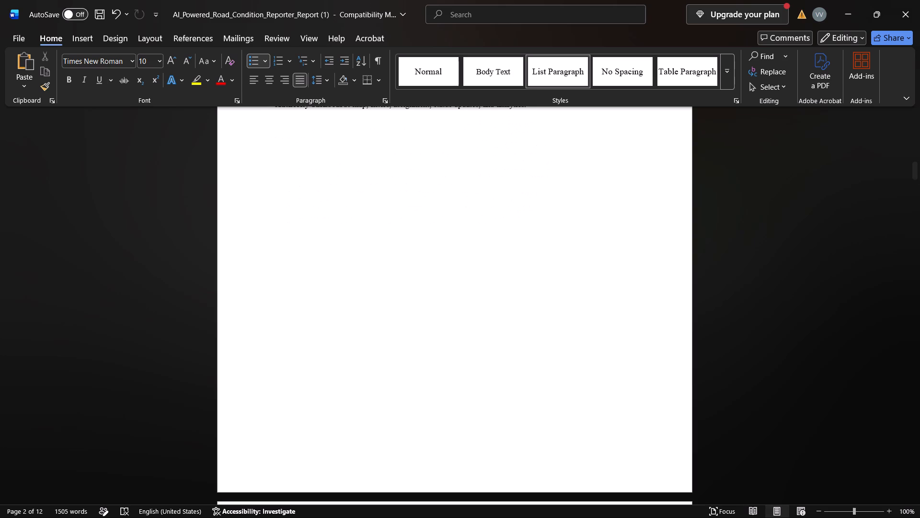
scroll(327, 261, "up", 5)
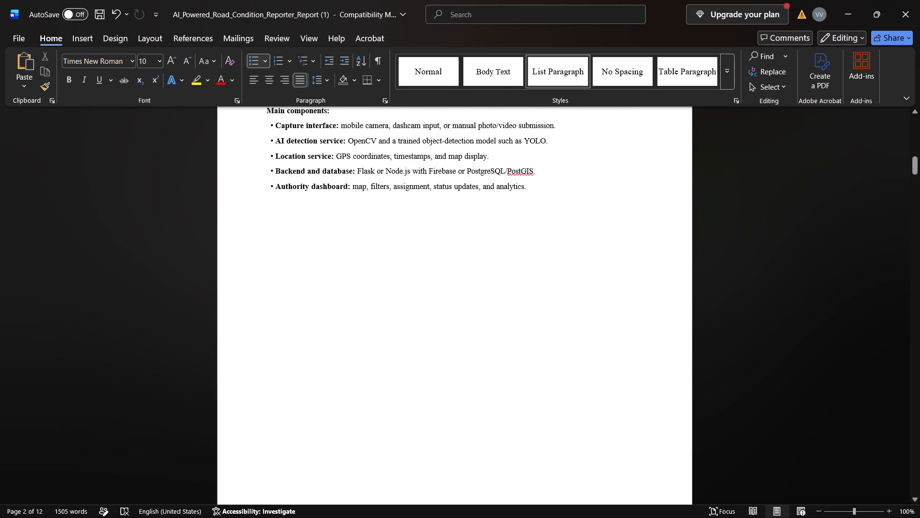
left_click_drag(328, 152, 386, 149)
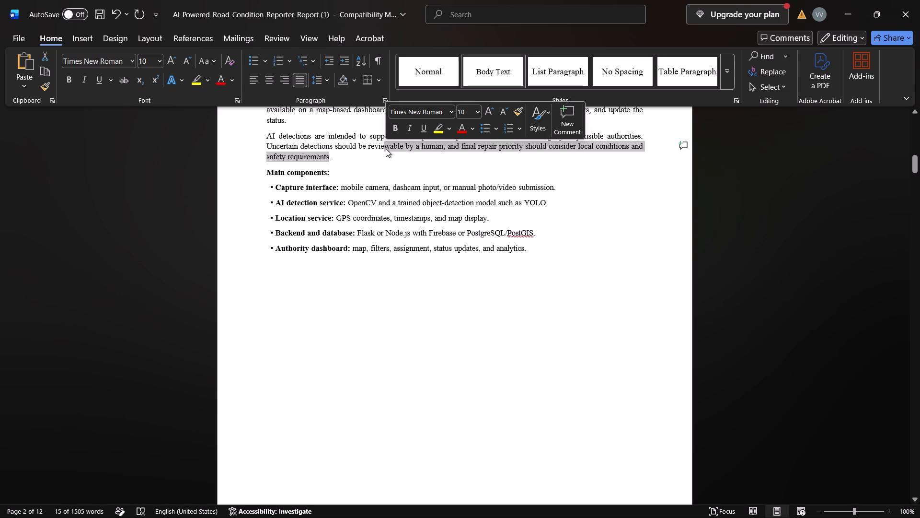
left_click(406, 166)
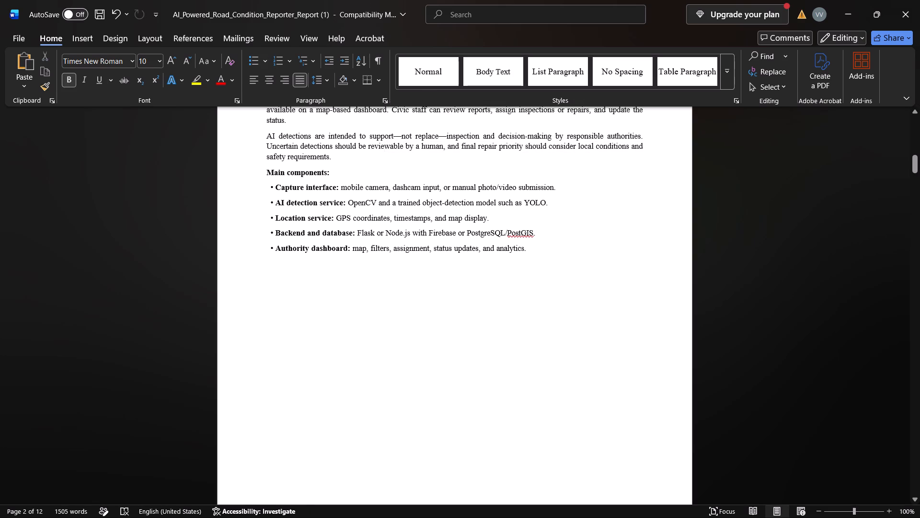
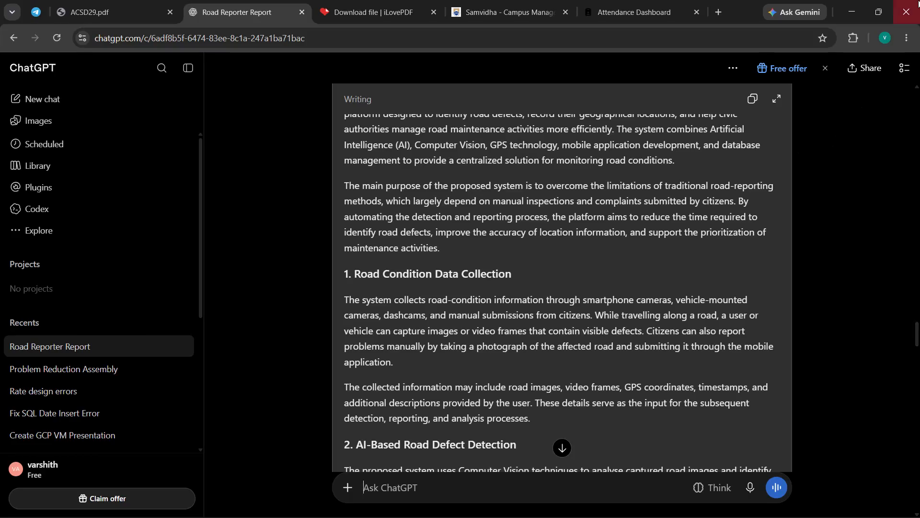
Check the Word report from the start of section 4 back through section 3's problem definition and objectives, then return to ChatGPT's solution description.
left_click(846, 3)
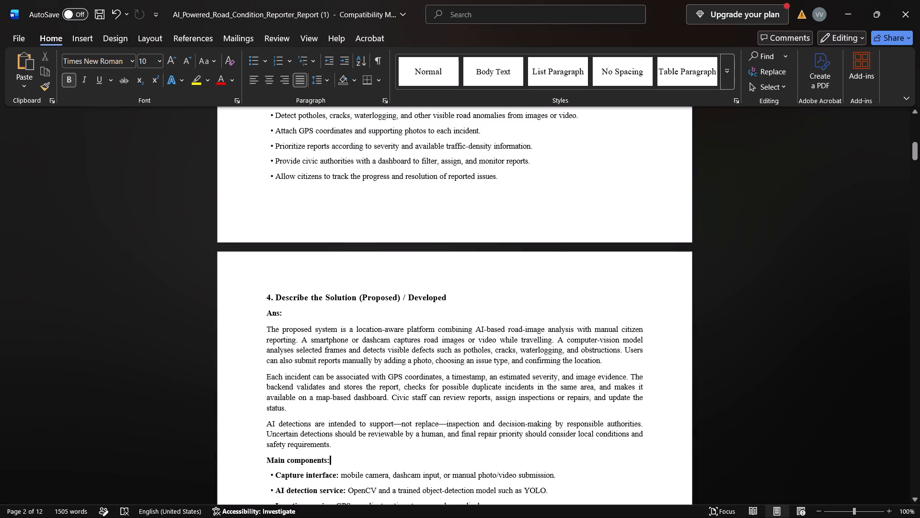
scroll(443, 320, "up", 11)
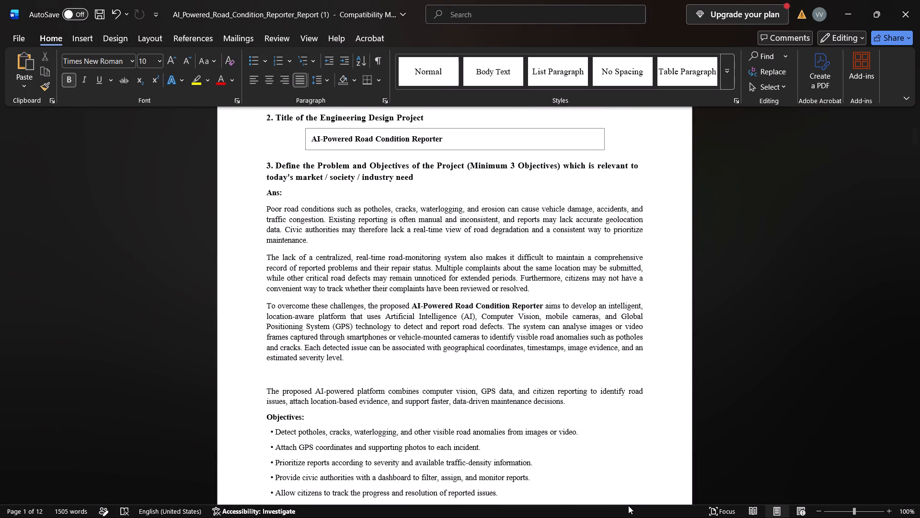
left_click(835, 1)
left_click(575, 501)
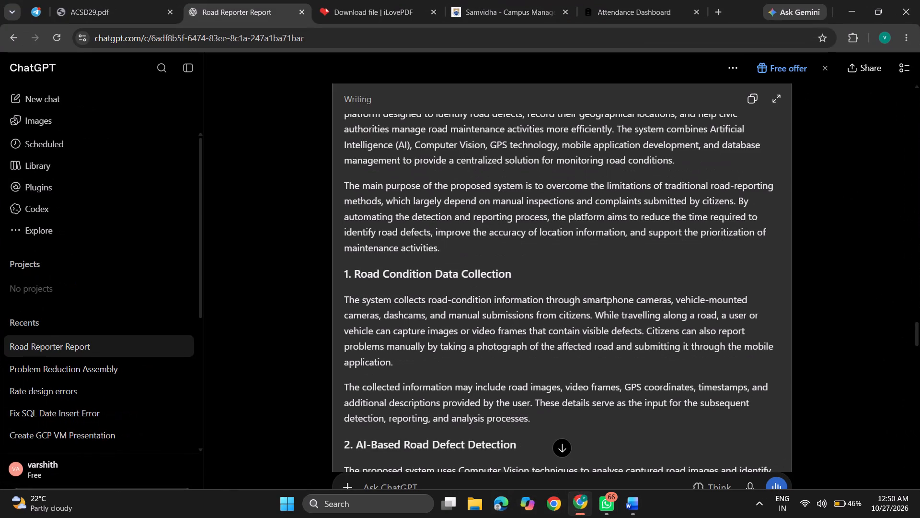
Start a Google search beginning with "yukthi" in a new browser tab.
left_click(712, 6)
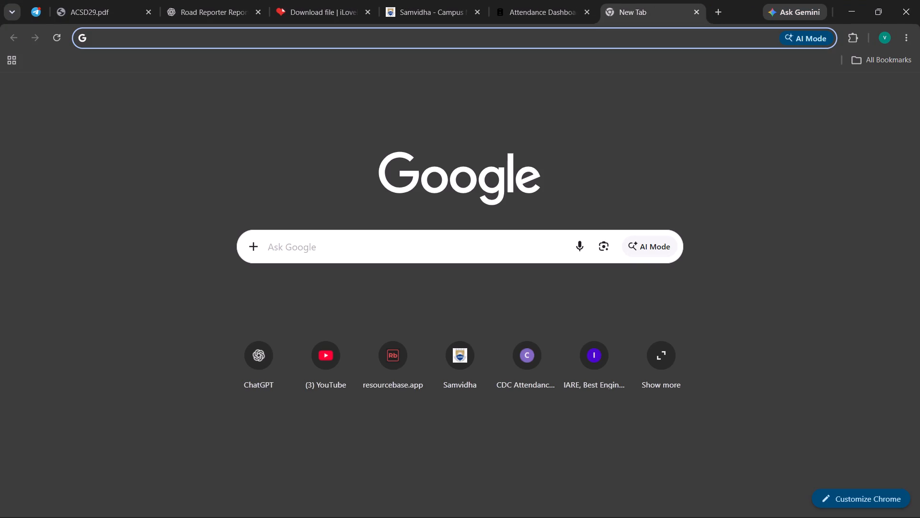
type("yukthk")
key("BackSpace")
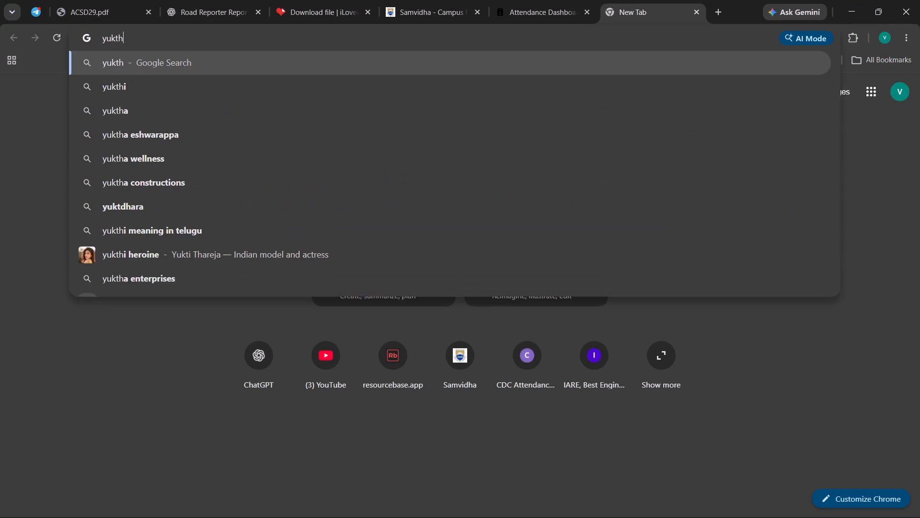
key("i")
key("space")
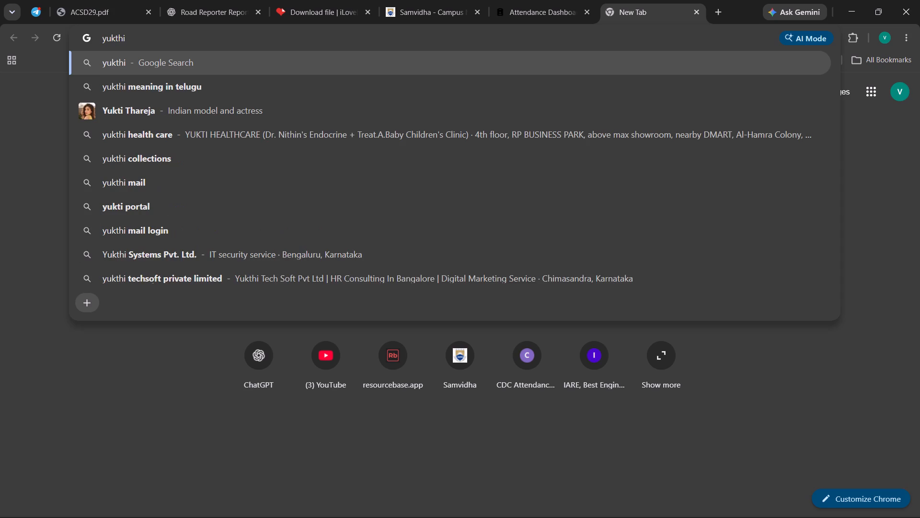
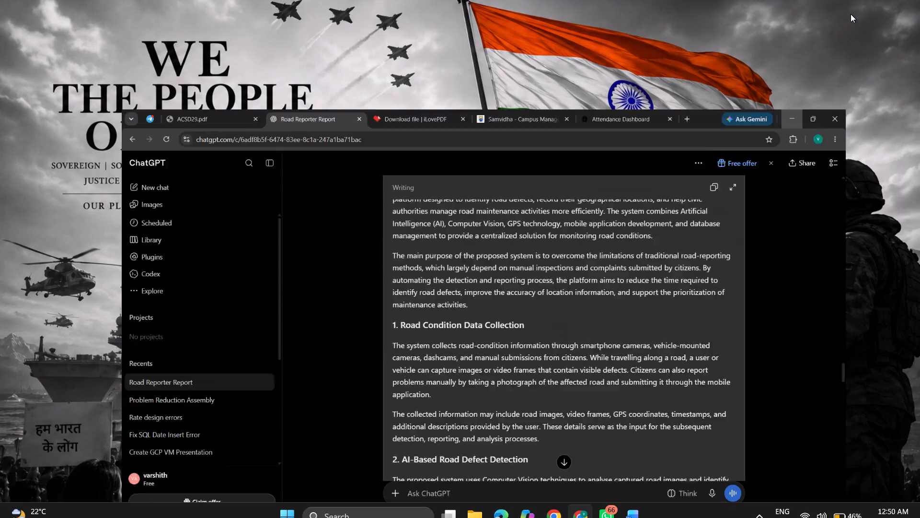
Switch to the Word report and undo the paragraphs added to the section 3 problem description.
left_click(639, 513)
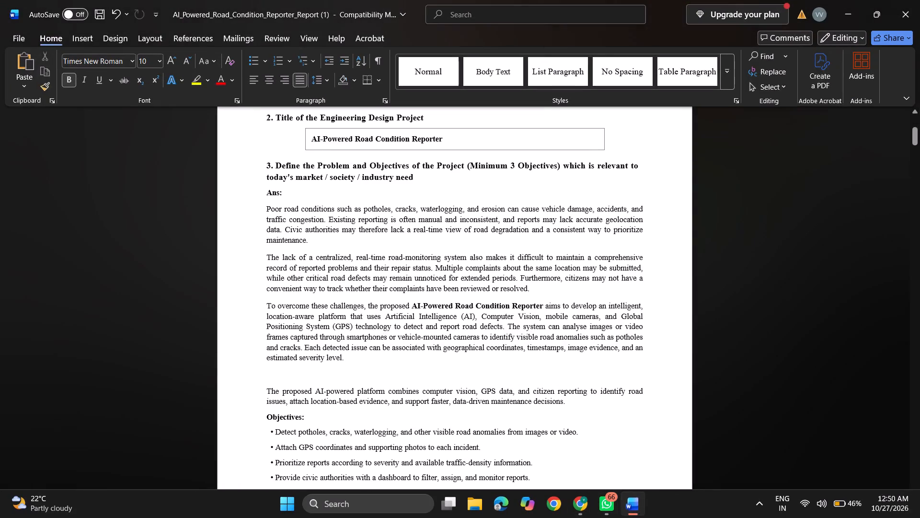
scroll(240, 224, "up", 9)
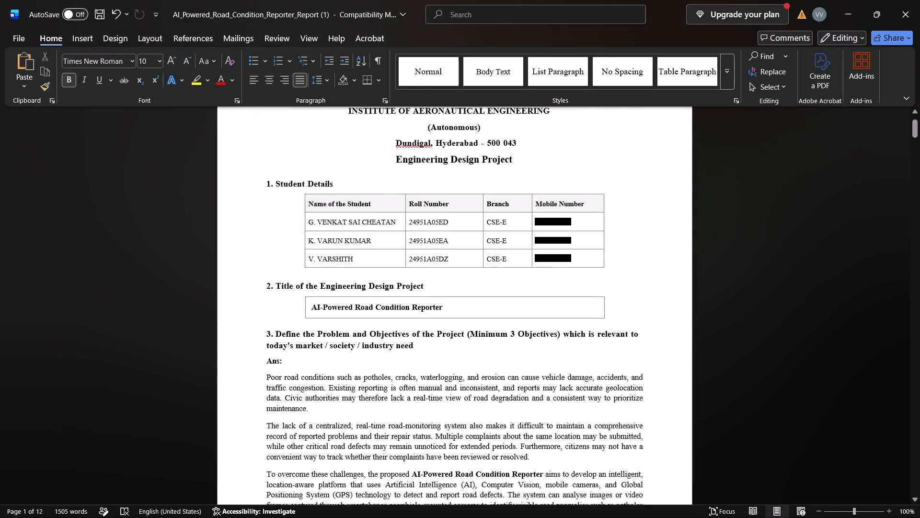
scroll(240, 224, "up", 5)
scroll(237, 226, "down", 5)
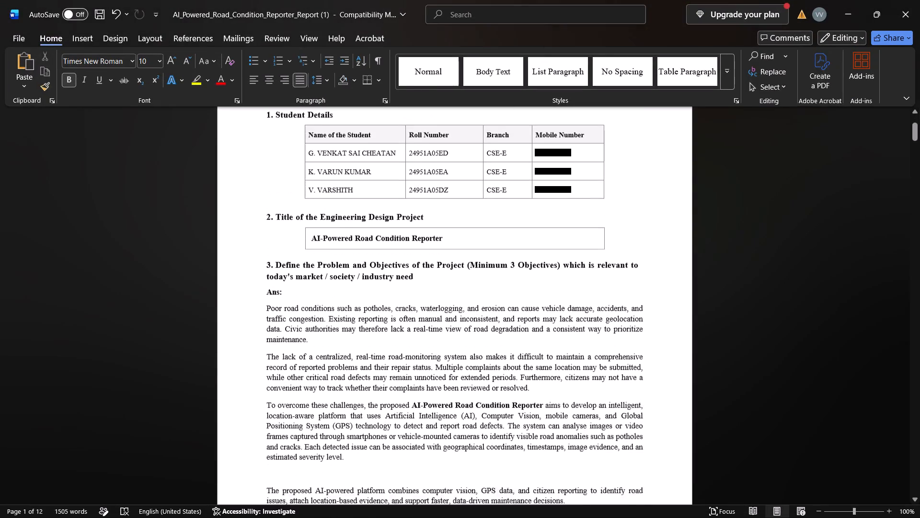
scroll(237, 227, "down", 1)
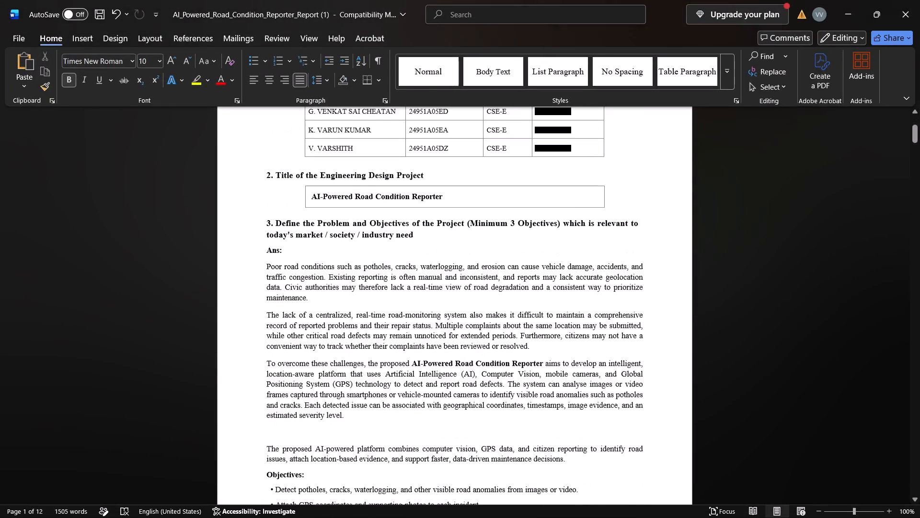
scroll(237, 227, "down", 2)
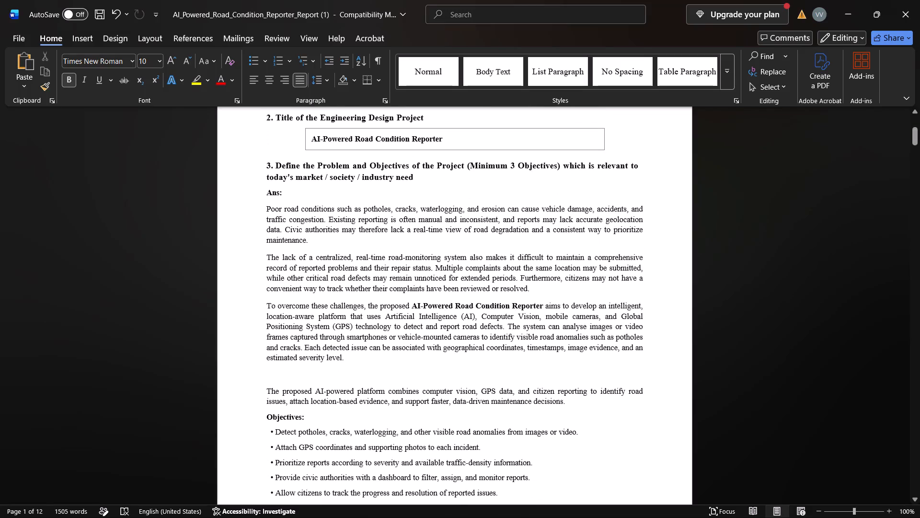
left_click_drag(264, 303, 326, 357)
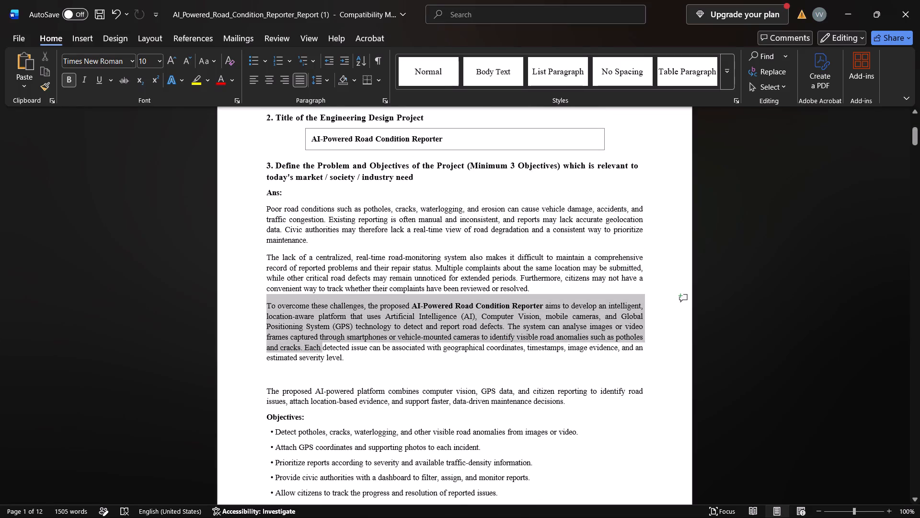
left_click_drag(326, 357, 333, 364)
key("ctrl+z")
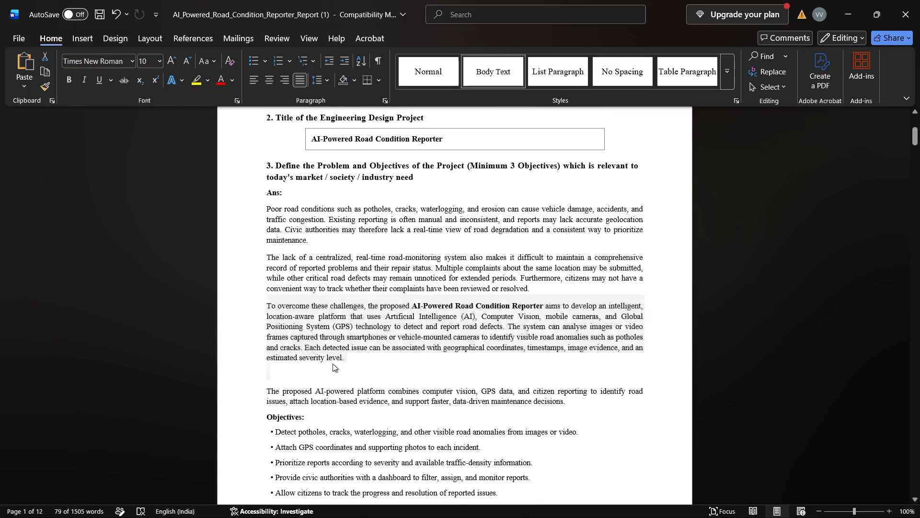
key("ctrl+z")
key("ctrl+z")
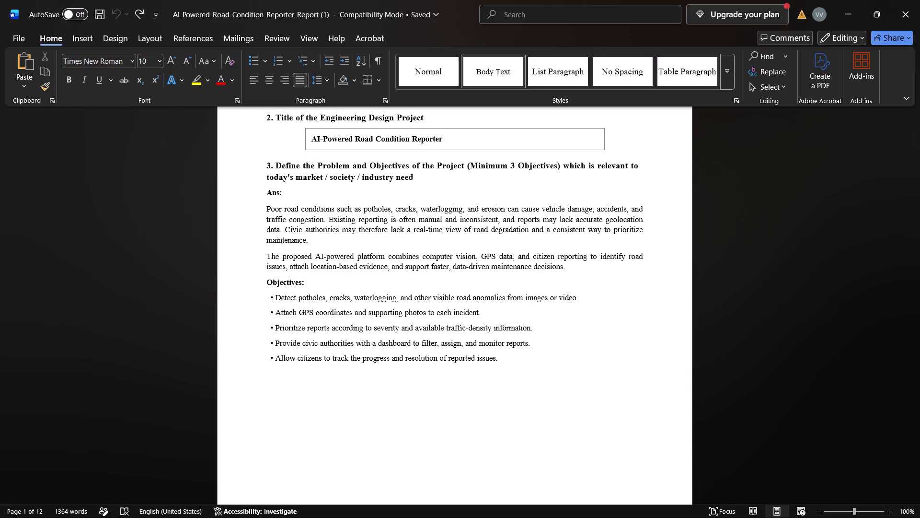
key("ctrl+z")
key("ctrl+z")
key("ctrl+z")
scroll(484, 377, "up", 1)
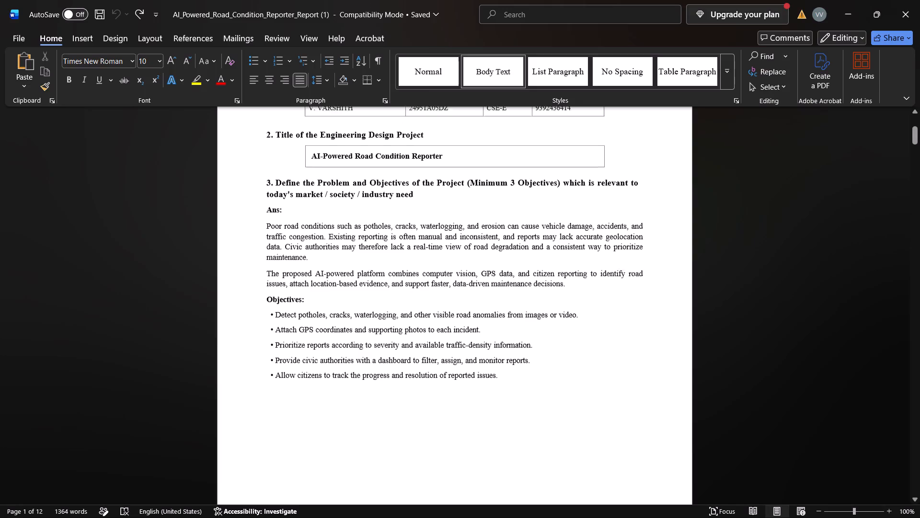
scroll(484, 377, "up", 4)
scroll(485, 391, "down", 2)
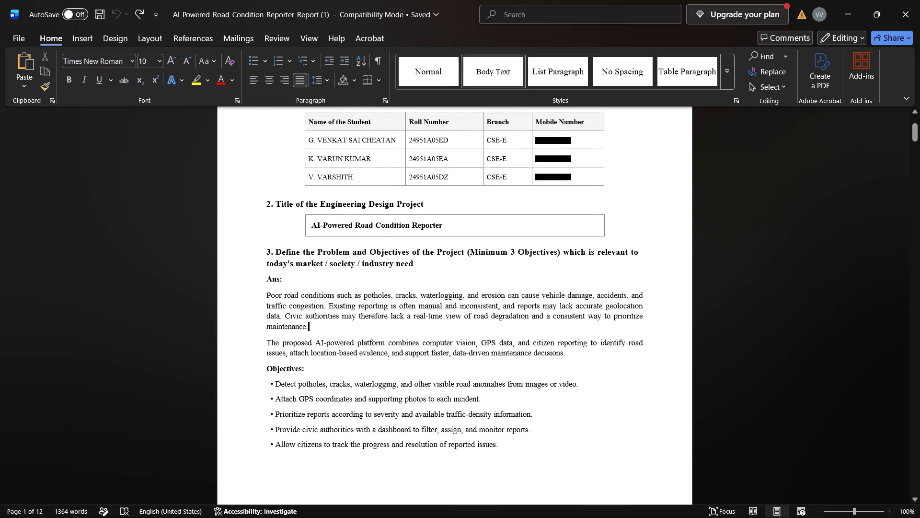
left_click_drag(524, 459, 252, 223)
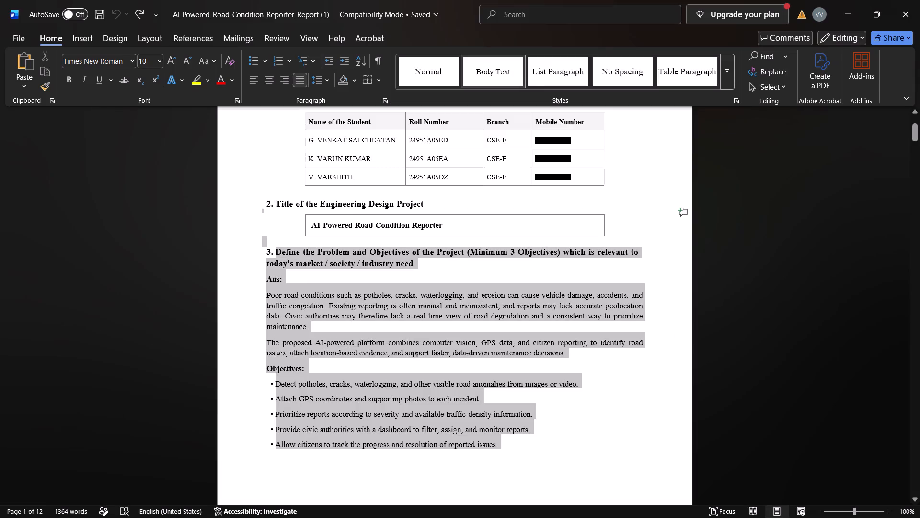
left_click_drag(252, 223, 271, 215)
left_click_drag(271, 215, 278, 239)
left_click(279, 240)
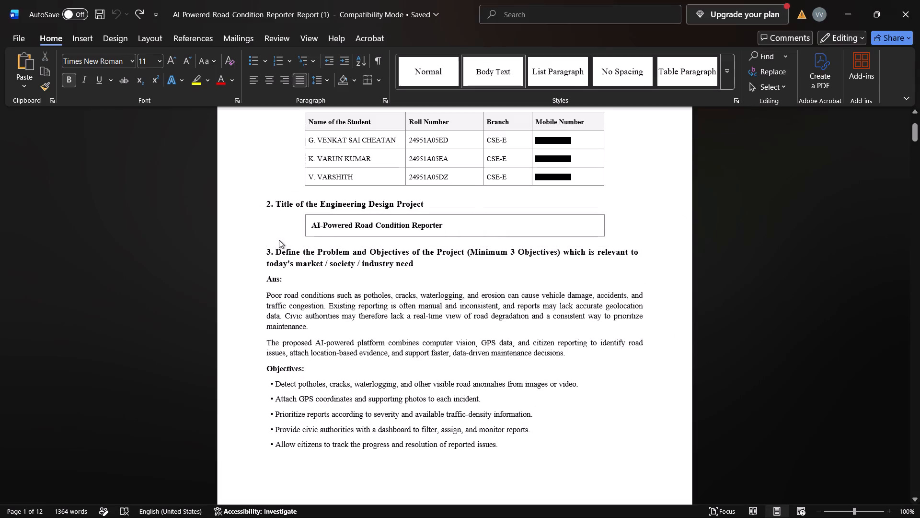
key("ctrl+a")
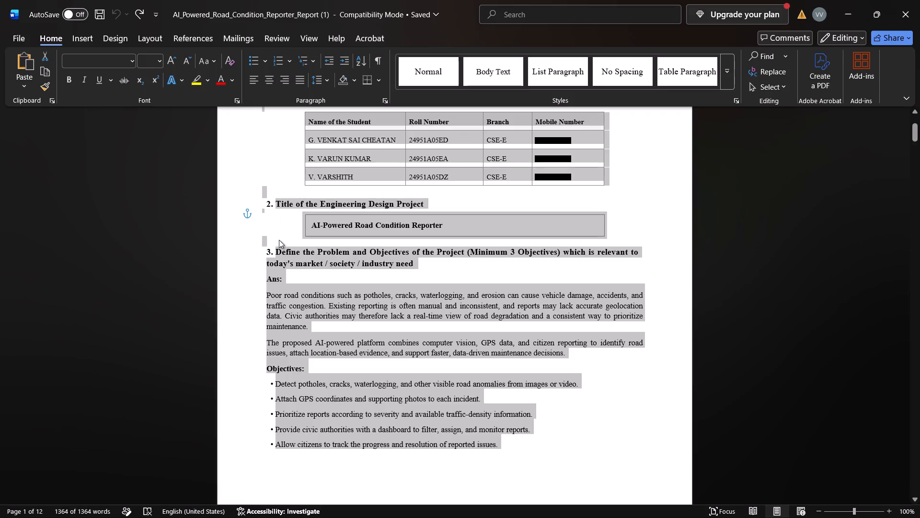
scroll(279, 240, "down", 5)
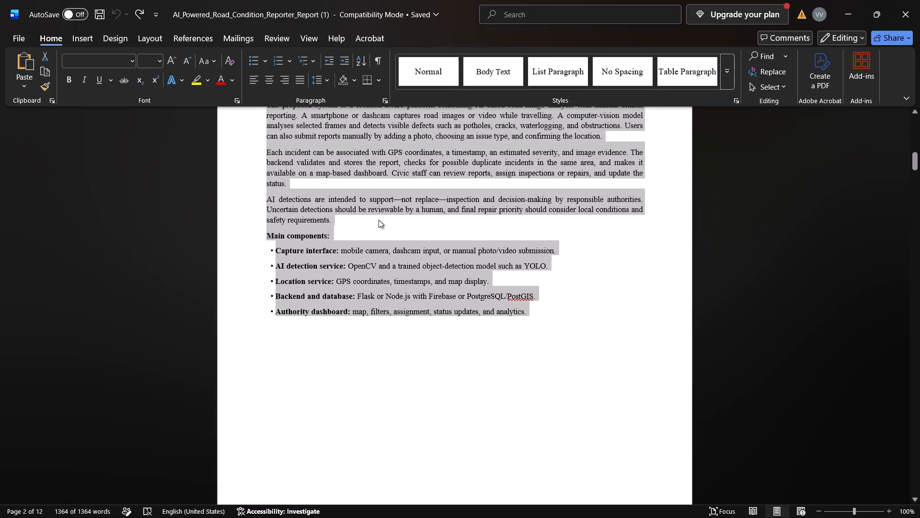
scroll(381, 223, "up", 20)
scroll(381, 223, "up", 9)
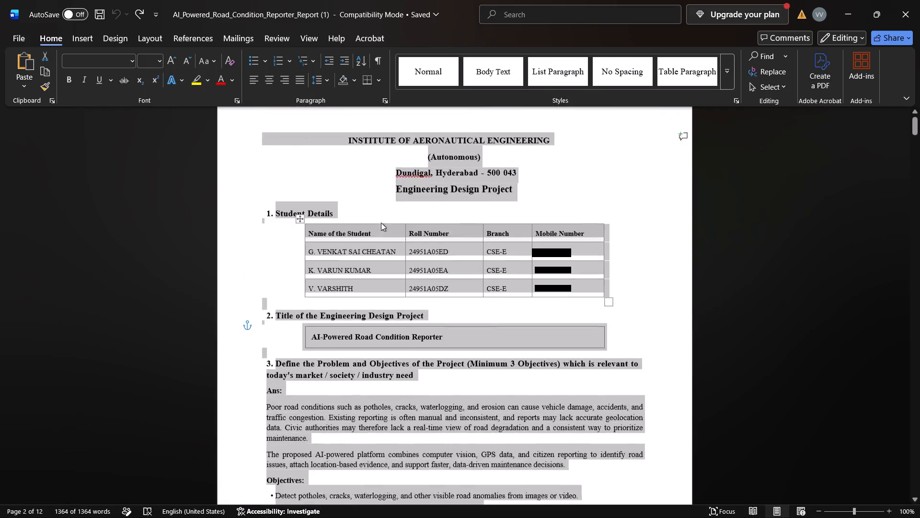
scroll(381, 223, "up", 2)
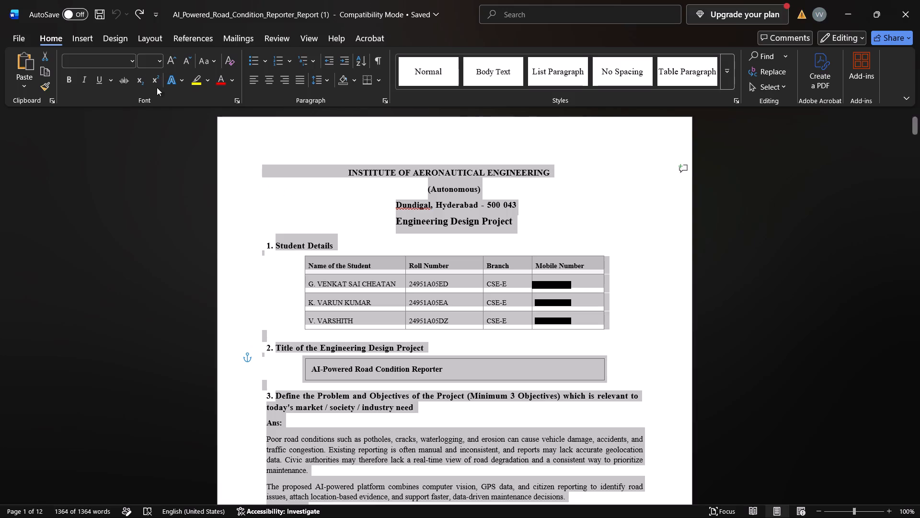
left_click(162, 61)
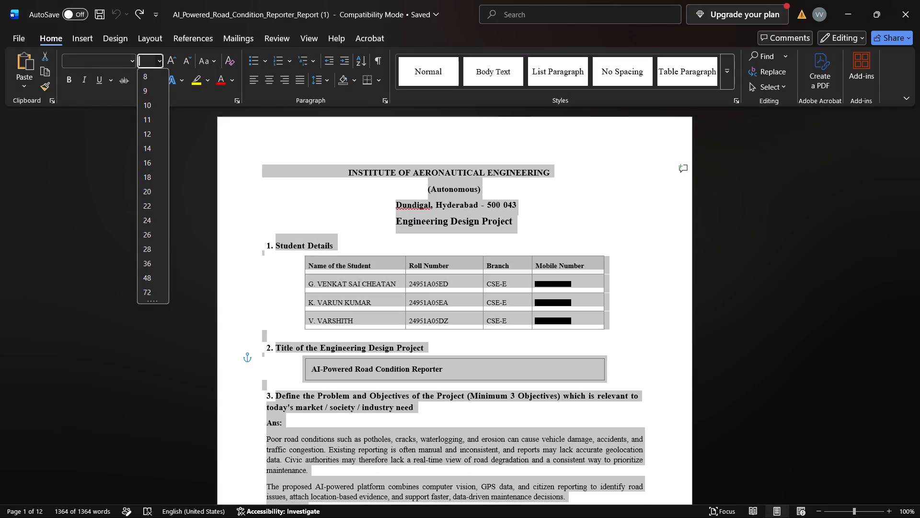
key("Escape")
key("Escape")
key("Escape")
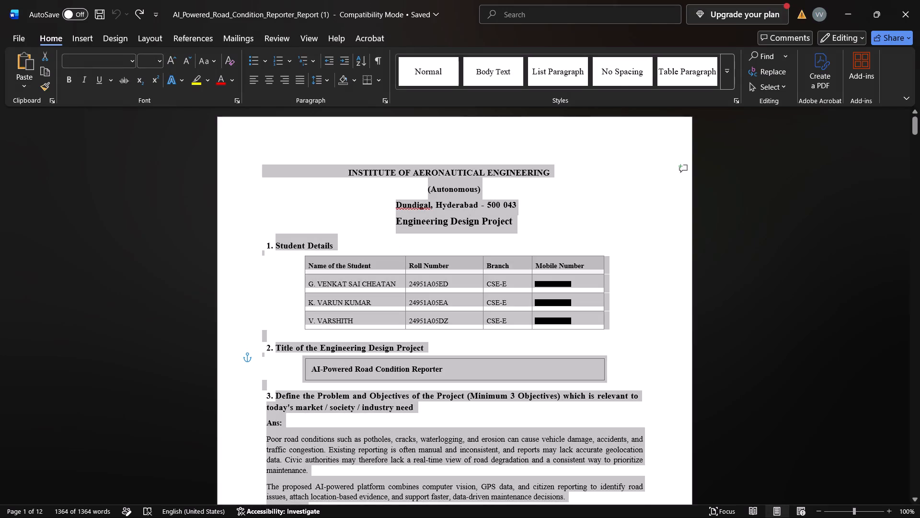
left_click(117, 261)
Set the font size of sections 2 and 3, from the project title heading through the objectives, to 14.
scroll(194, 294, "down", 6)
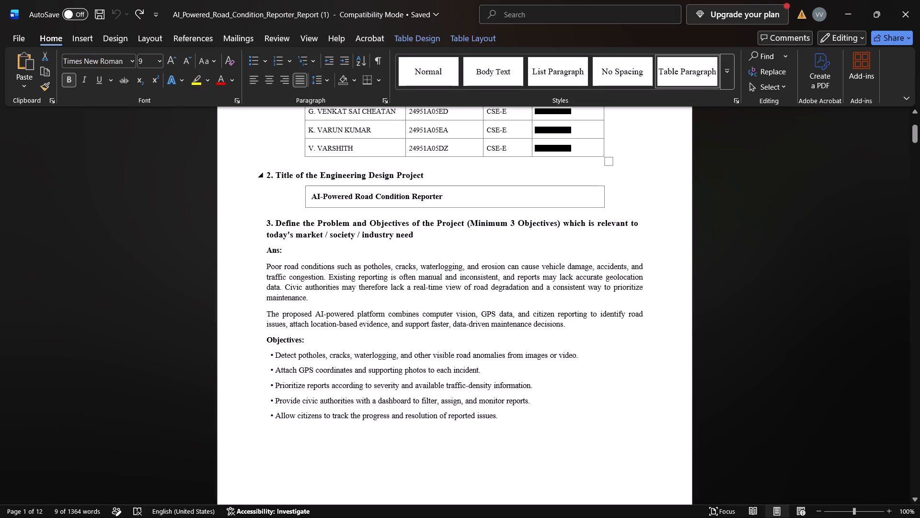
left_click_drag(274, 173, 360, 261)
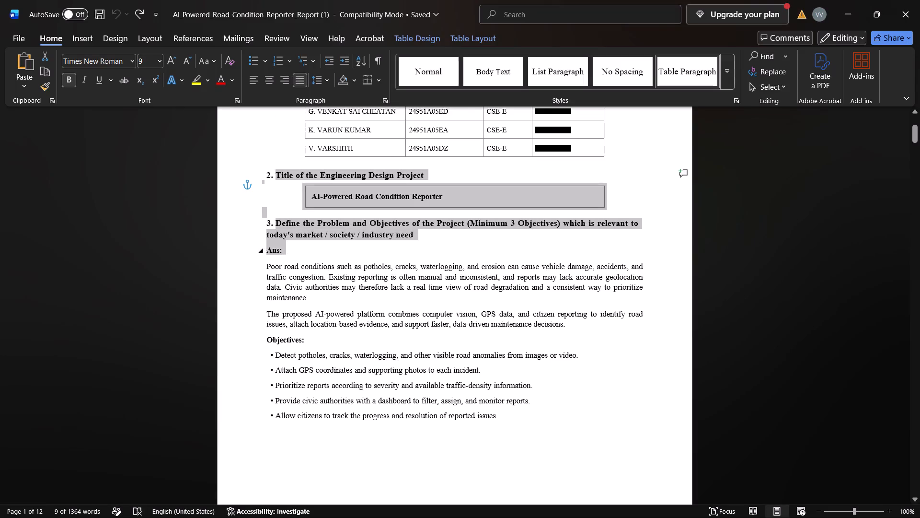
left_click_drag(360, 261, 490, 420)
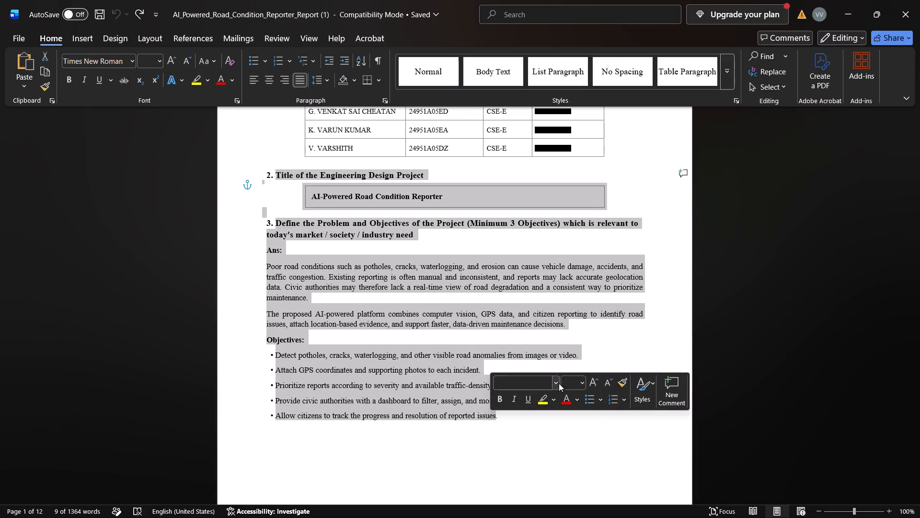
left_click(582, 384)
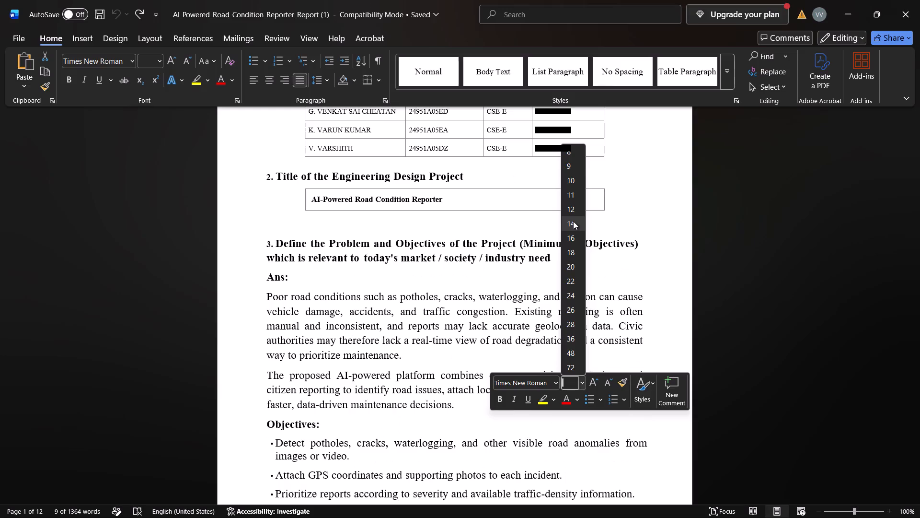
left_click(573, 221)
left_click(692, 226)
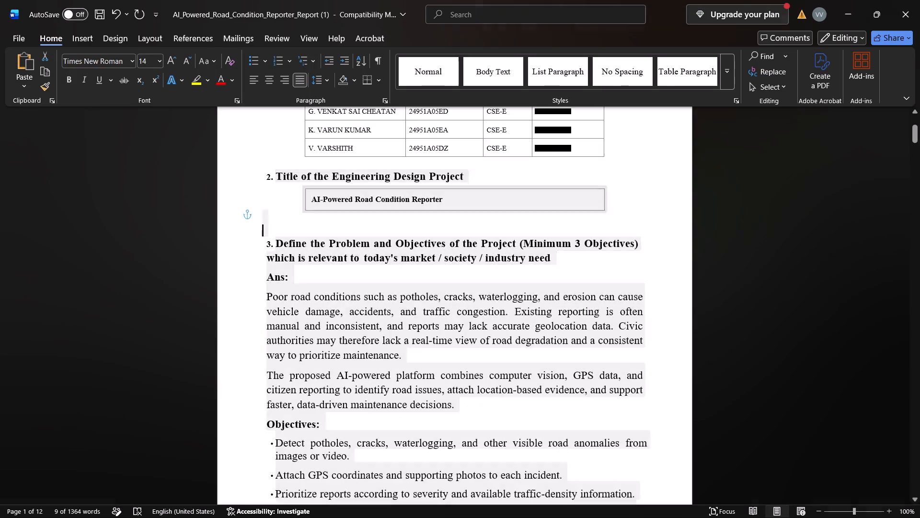
Set the font size of sections 2 and 3, from the project title heading through the last objective, to 12.
scroll(750, 234, "down", 10)
scroll(747, 235, "up", 5)
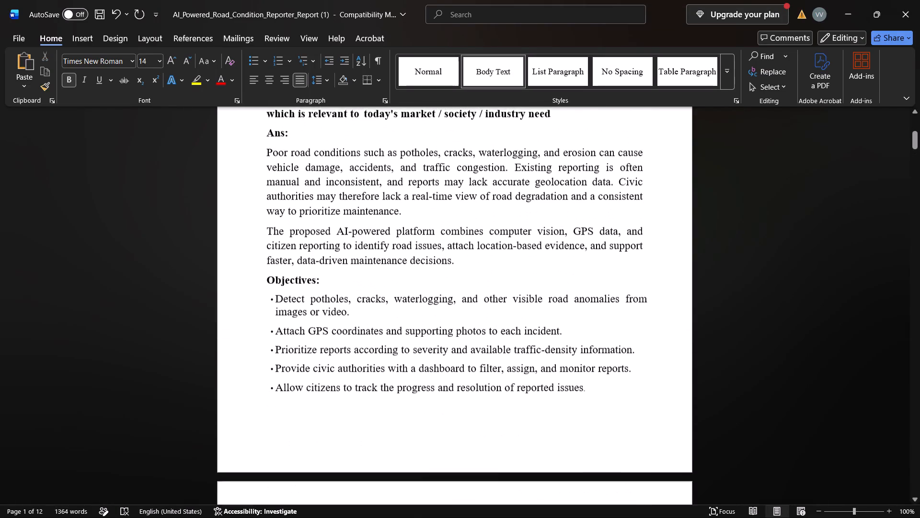
scroll(590, 391, "up", 2)
left_click_drag(582, 447, 577, 448)
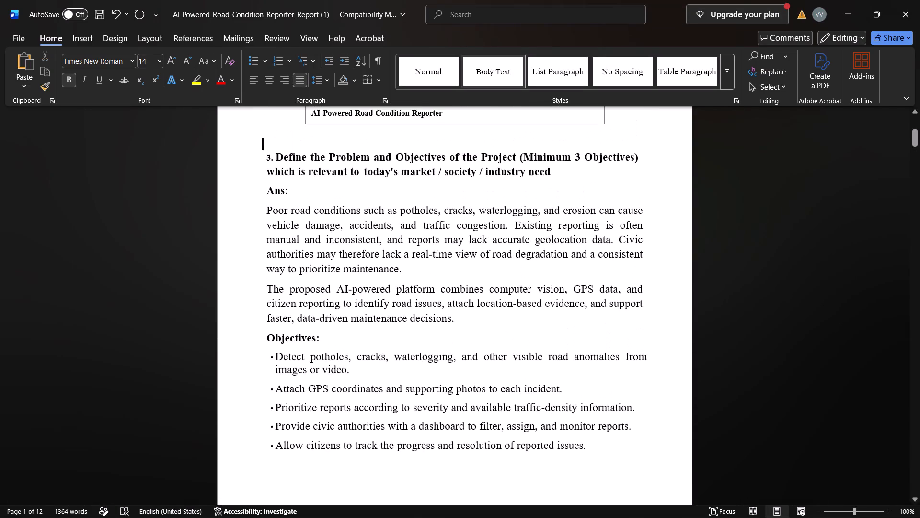
left_click_drag(577, 448, 281, 188)
scroll(349, 198, "up", 4)
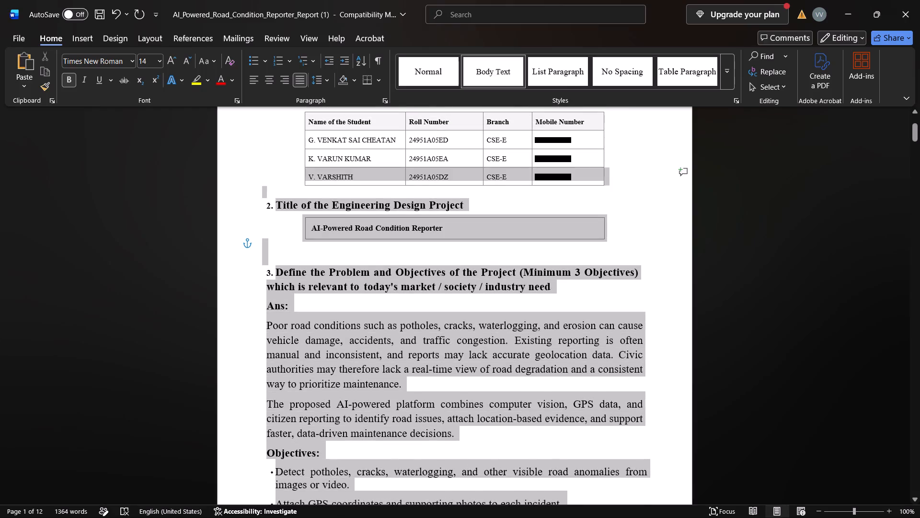
left_click_drag(281, 188, 259, 207)
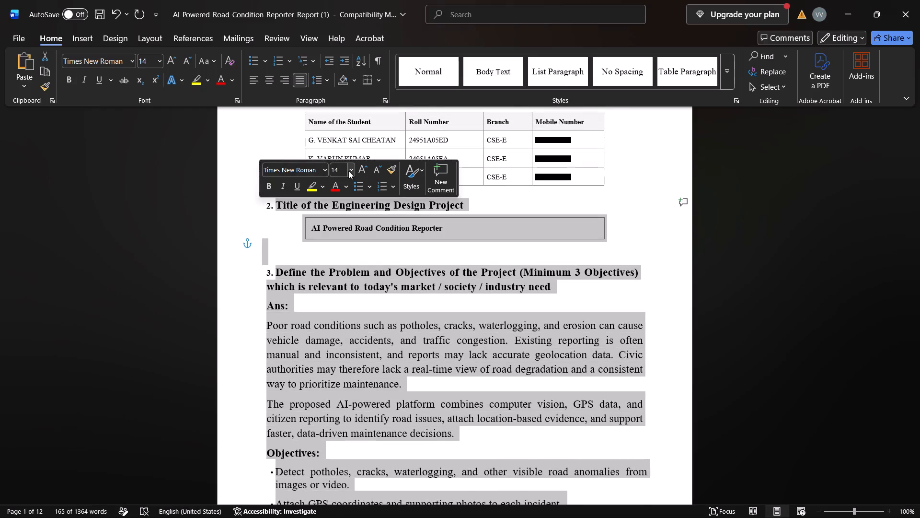
left_click(349, 170)
left_click(342, 242)
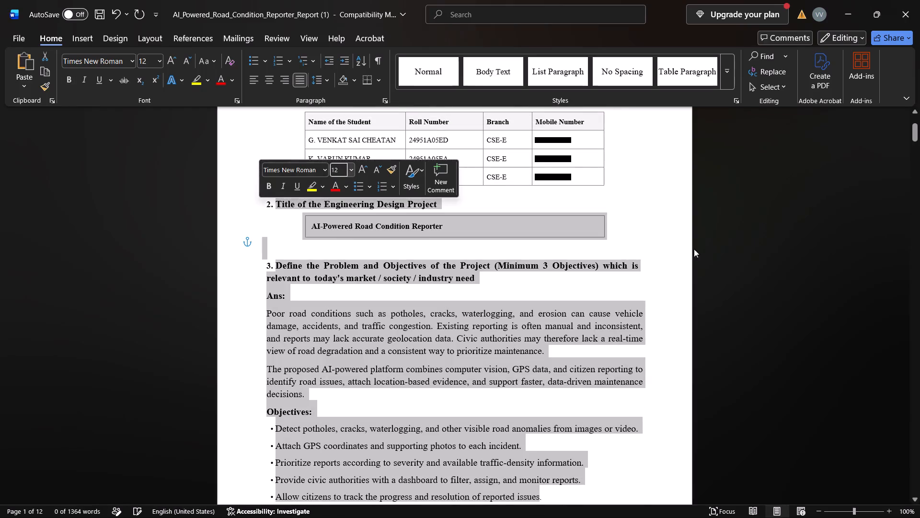
double_click(746, 250)
Set the font size of section 4, from the Describe the Solution heading through the main components list, to 12.
scroll(747, 251, "down", 10)
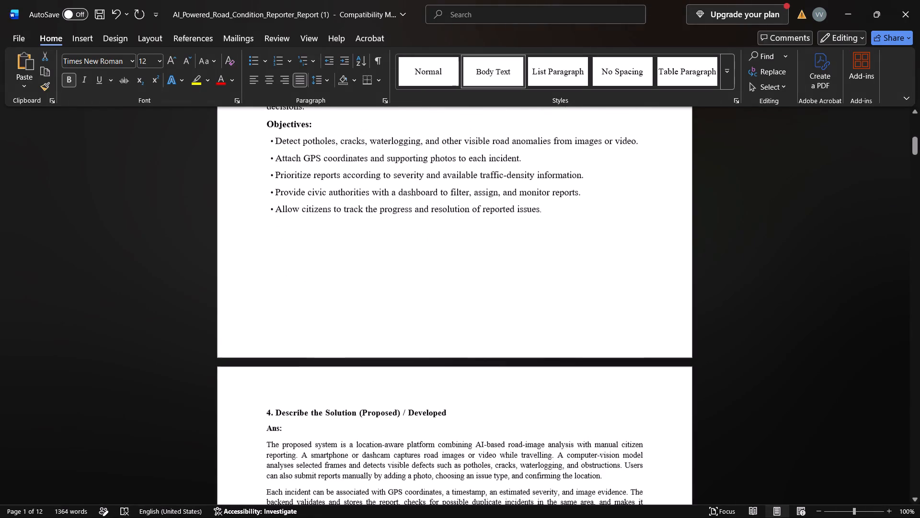
scroll(746, 253, "up", 9)
scroll(746, 253, "down", 9)
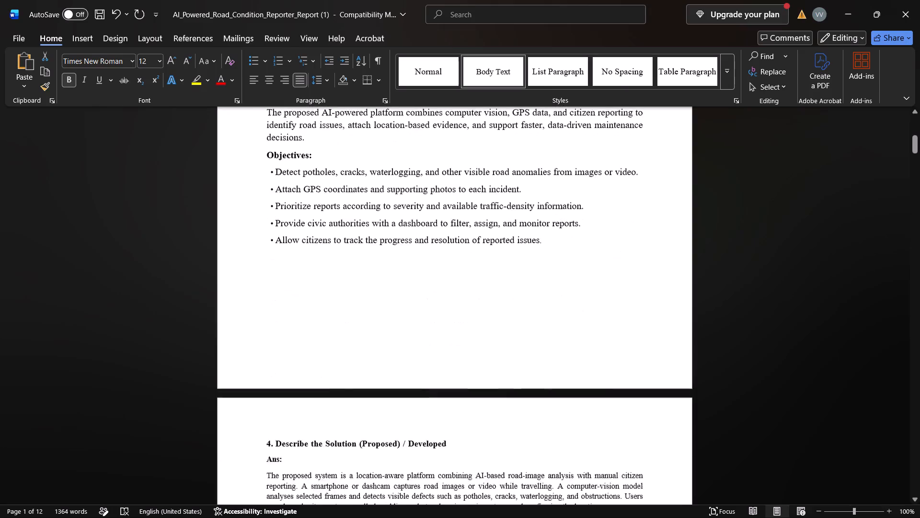
scroll(746, 253, "down", 11)
scroll(743, 254, "up", 2)
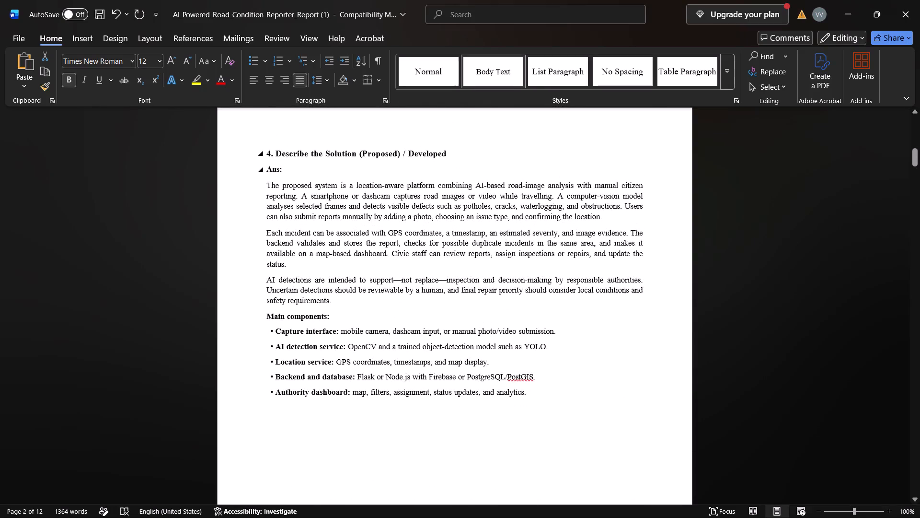
left_click_drag(263, 152, 323, 198)
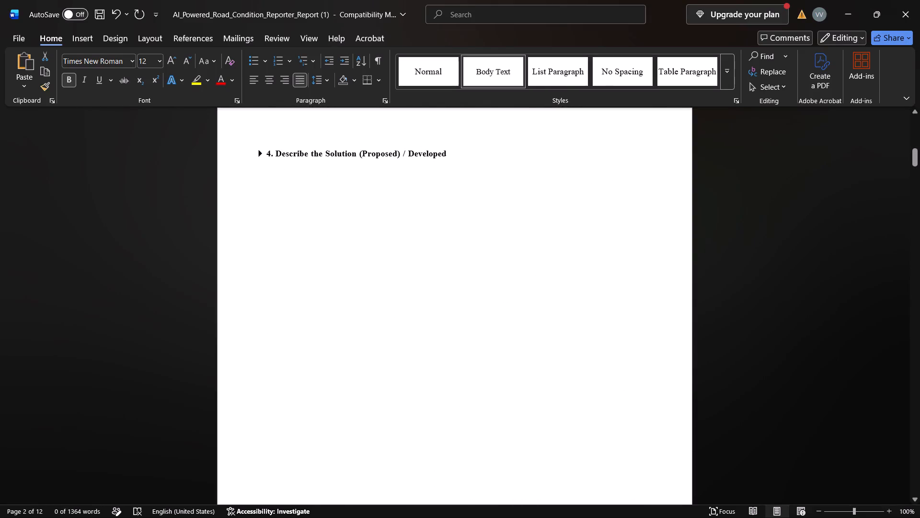
left_click(260, 153)
left_click_drag(276, 151, 424, 311)
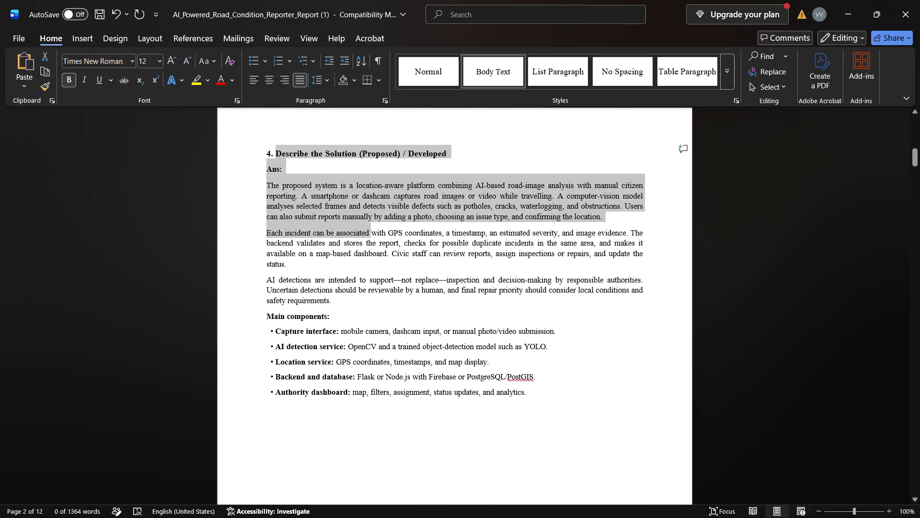
left_click_drag(424, 311, 520, 429)
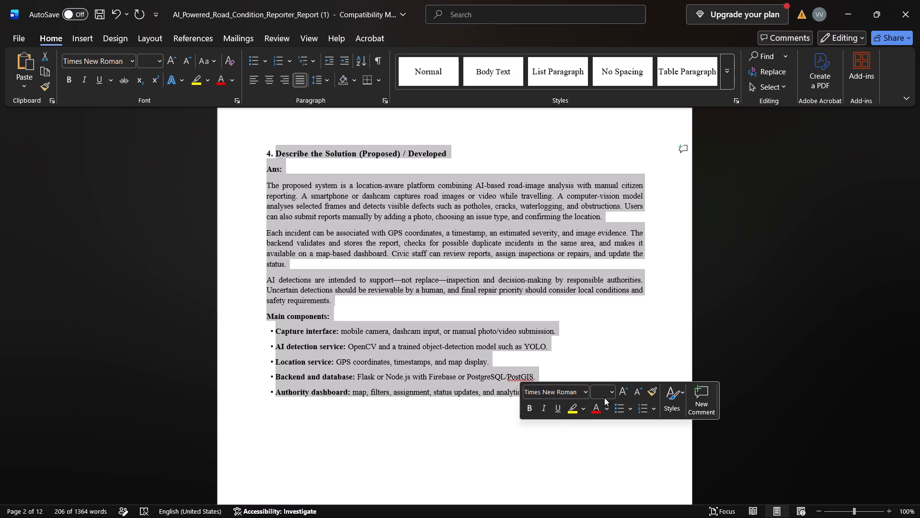
left_click(611, 395)
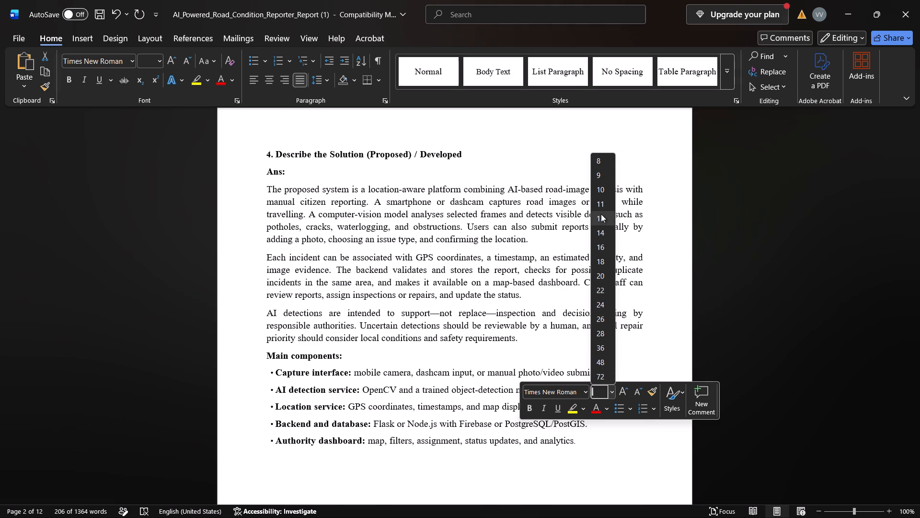
left_click(601, 214)
left_click(747, 215)
Set the font size of section 5, from the business and distribution features heading through the Distribution and Deployment paragraph, to 12.
scroll(728, 237, "down", 9)
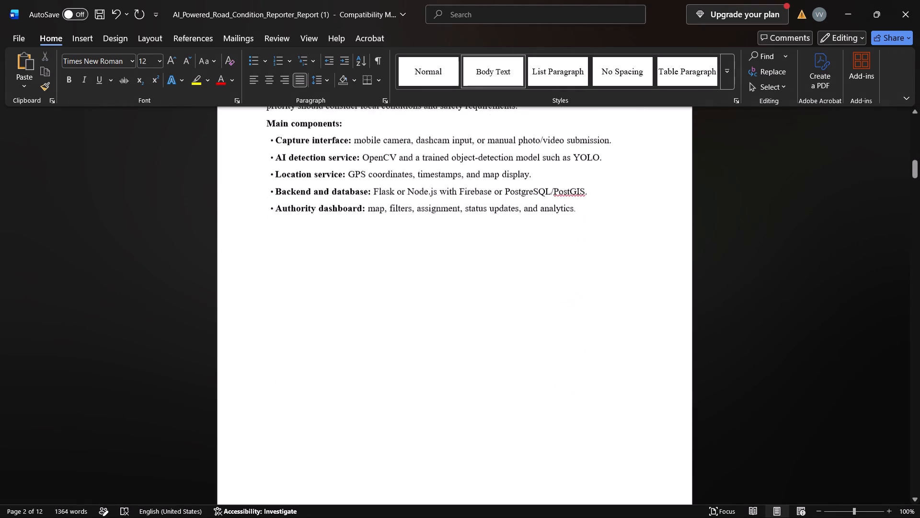
scroll(726, 239, "down", 13)
scroll(487, 237, "down", 4)
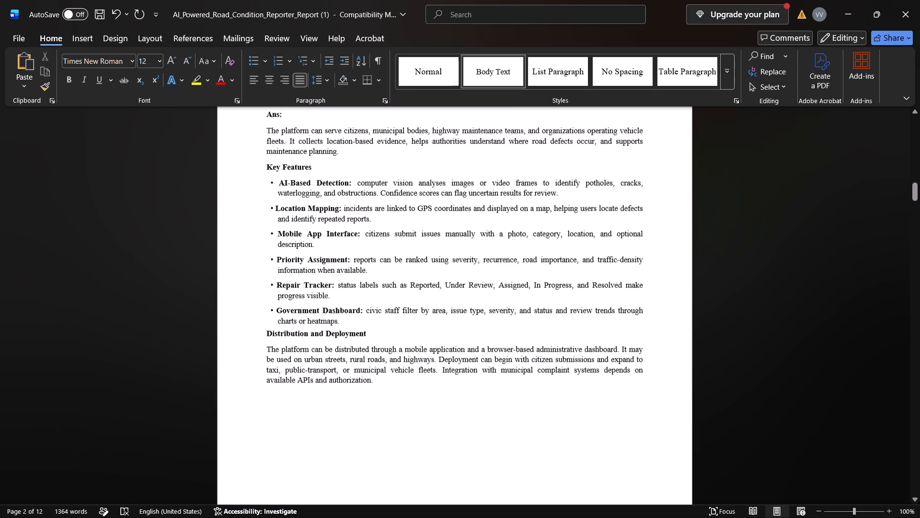
scroll(370, 196, "up", 2)
left_click_drag(274, 143, 275, 143)
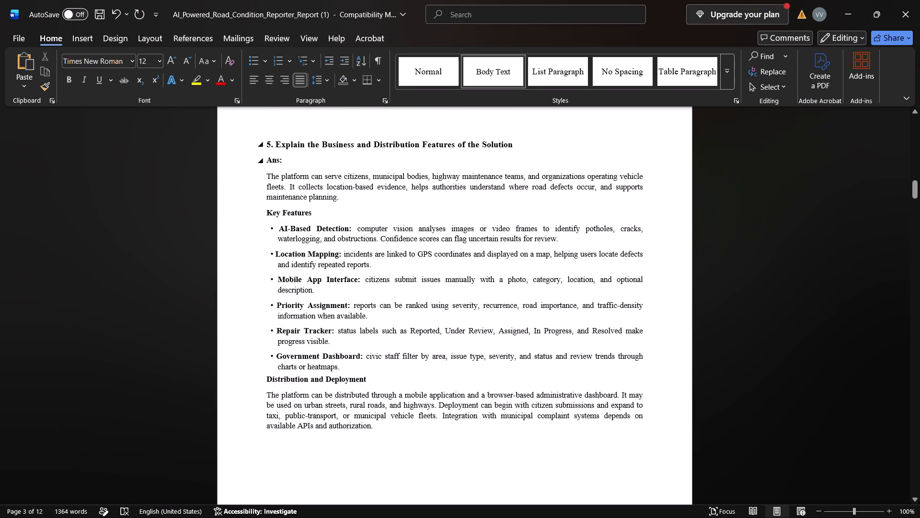
left_click_drag(275, 143, 372, 436)
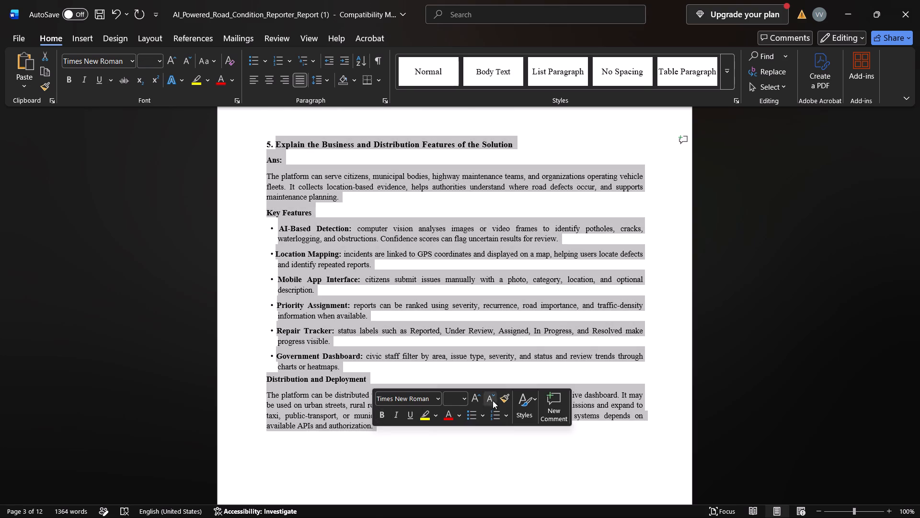
left_click(466, 397)
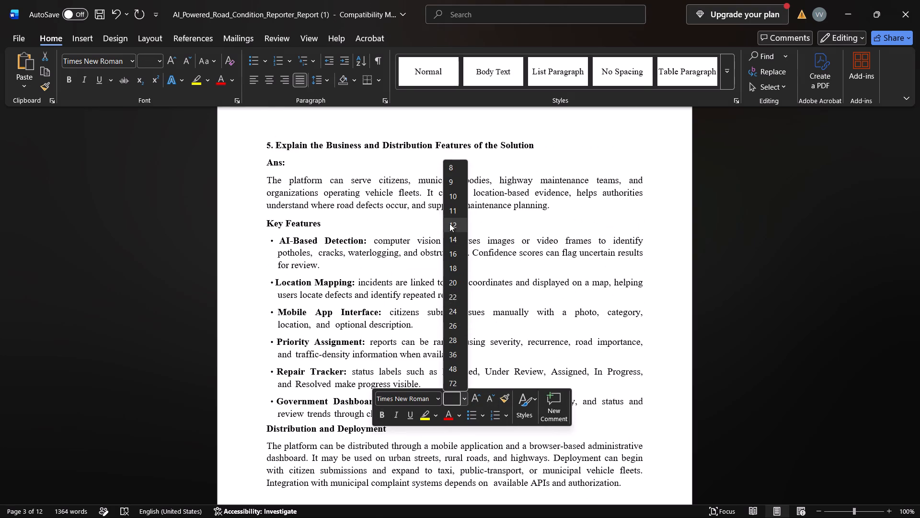
left_click(449, 224)
left_click(705, 245)
Set the font size of section 6, from the competitors heading through the closing effectiveness paragraph, to 12.
scroll(704, 246, "down", 5)
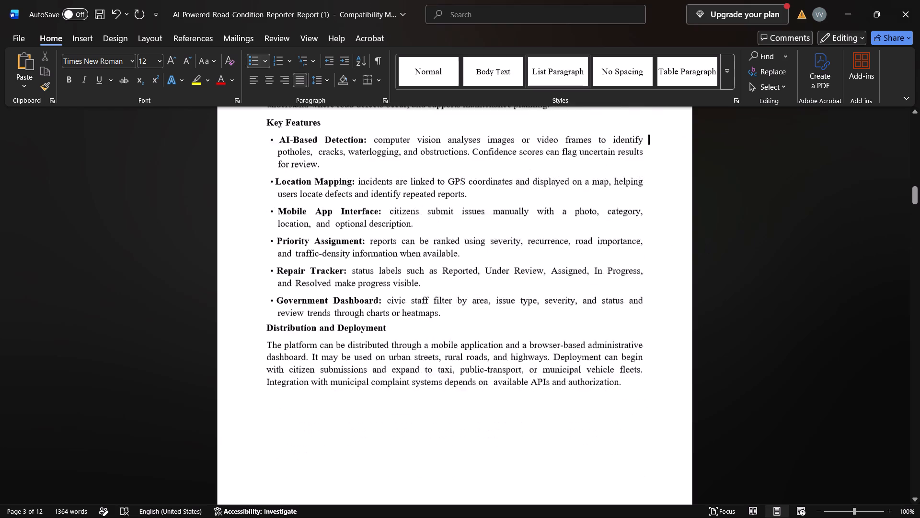
scroll(701, 249, "down", 14)
scroll(648, 266, "down", 6)
scroll(559, 263, "up", 2)
left_click_drag(273, 164, 285, 279)
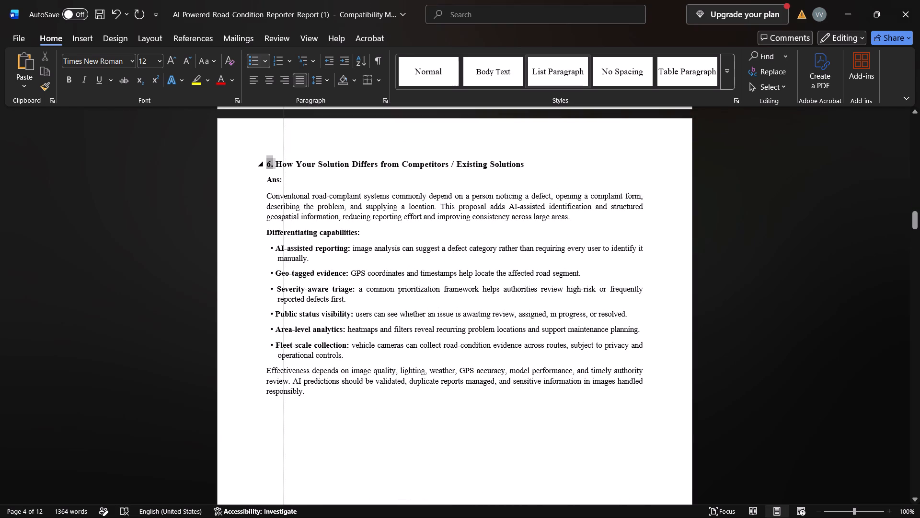
left_click_drag(285, 279, 286, 290)
left_click_drag(278, 271, 314, 203)
left_click(291, 188)
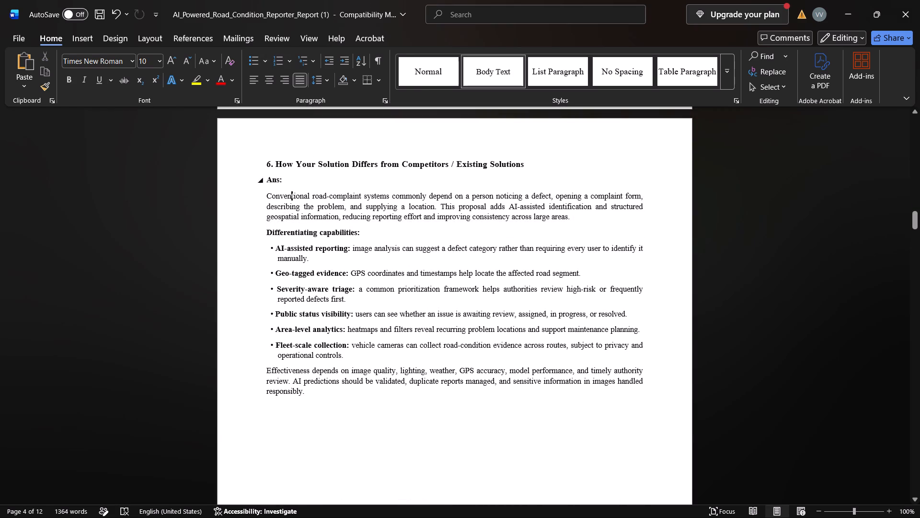
left_click_drag(276, 162, 310, 434)
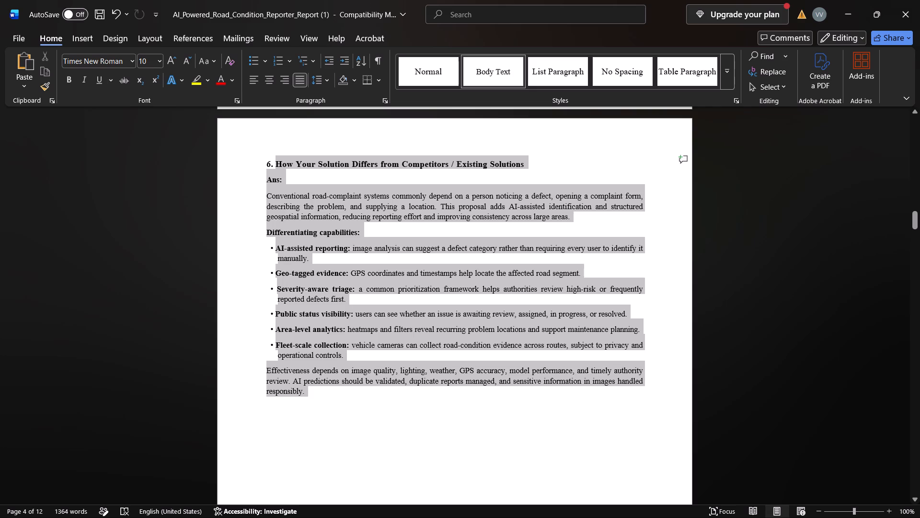
left_click_drag(310, 434, 310, 433)
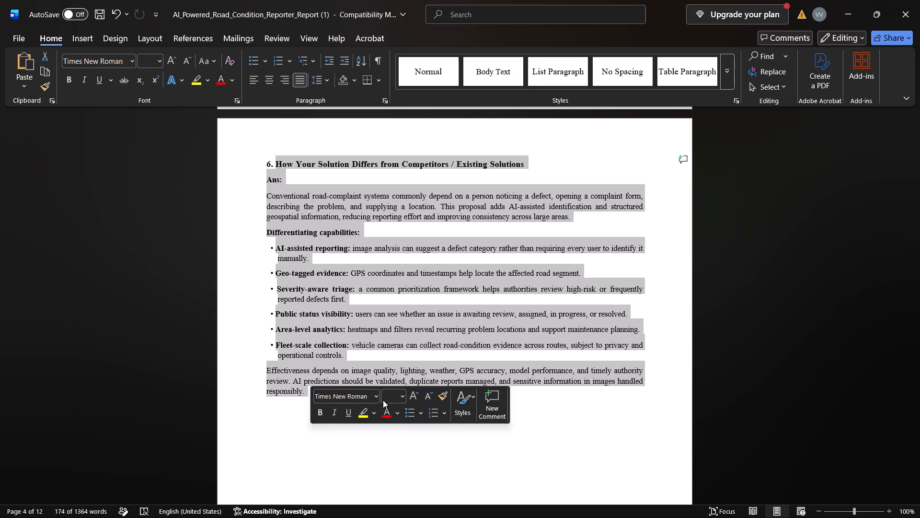
left_click(401, 398)
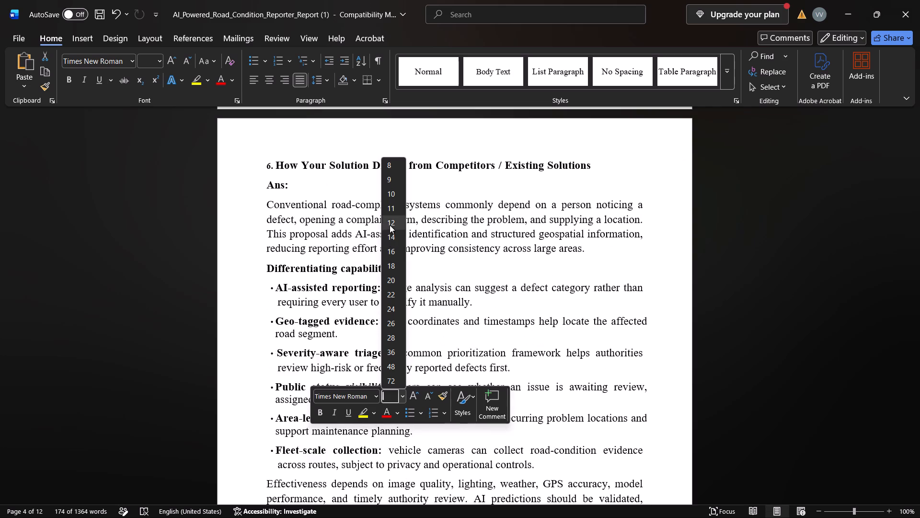
left_click(390, 225)
left_click(676, 235)
Set the font size of section 7, from the System Architectural Diagram heading through the security considerations paragraph, to 12.
scroll(665, 243, "down", 4)
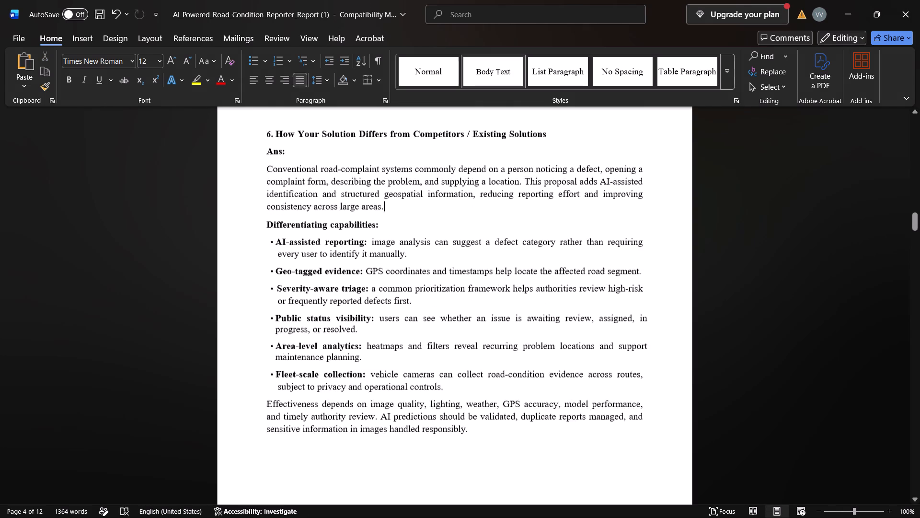
scroll(662, 244, "down", 12)
scroll(560, 267, "down", 5)
scroll(303, 290, "down", 4)
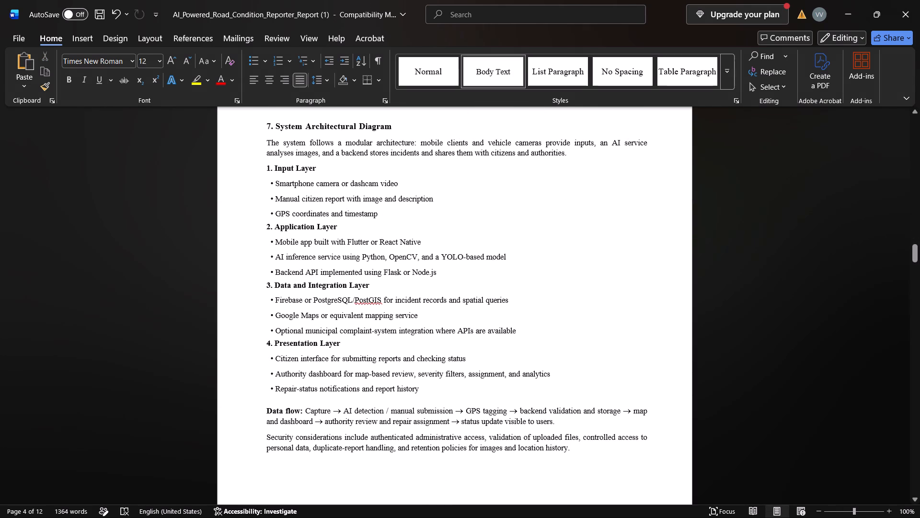
left_click_drag(276, 122, 288, 228)
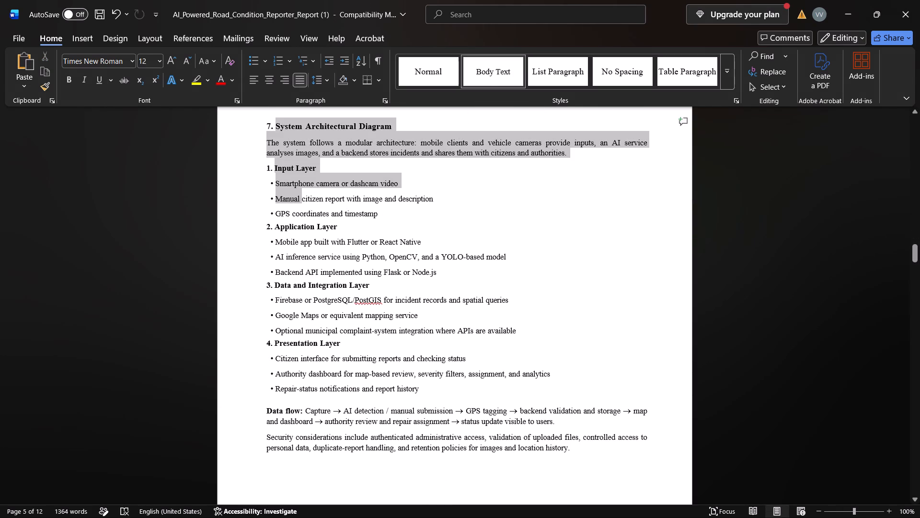
left_click_drag(288, 228, 572, 462)
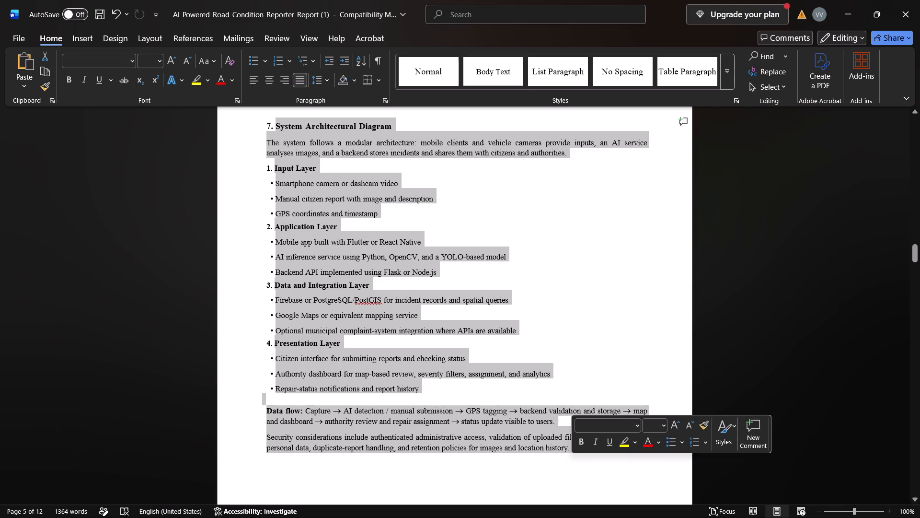
left_click(664, 426)
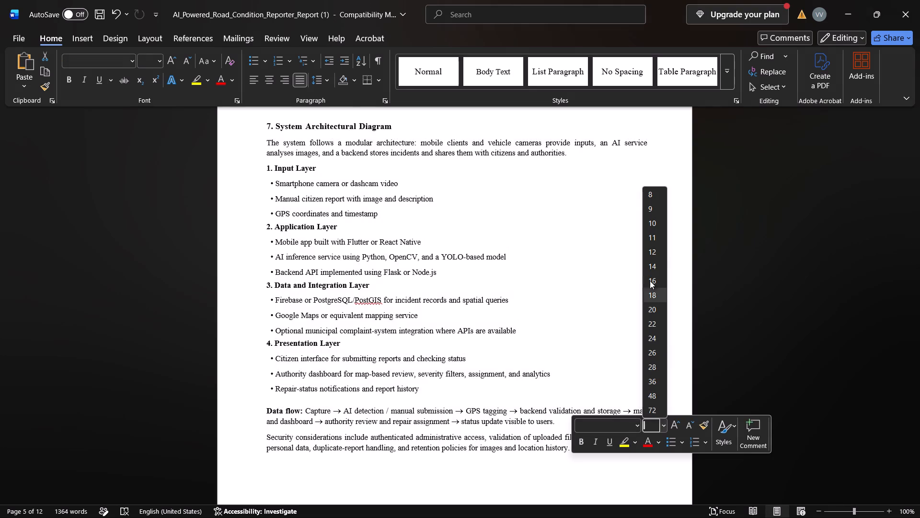
left_click(648, 258)
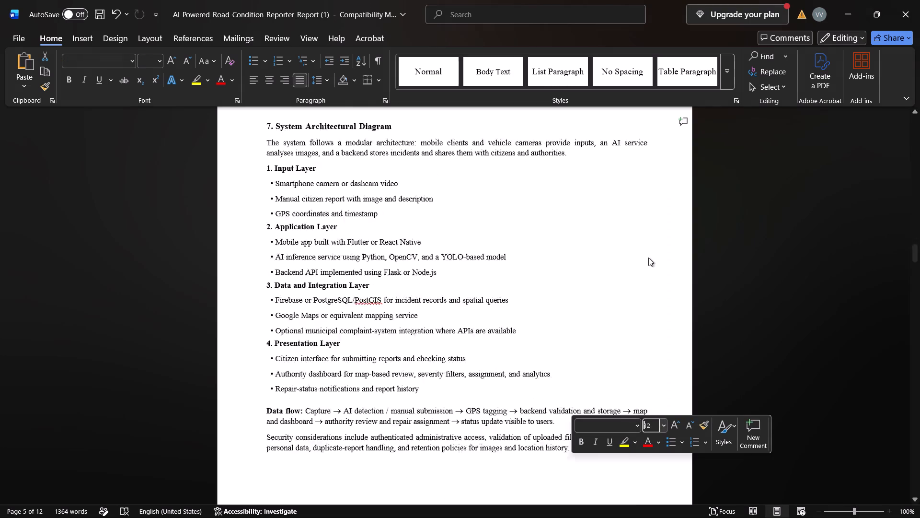
left_click(759, 261)
Set the font size of section 8, from the Modules and Detailed Description heading through the database description paragraph, to 12.
scroll(706, 293, "down", 13)
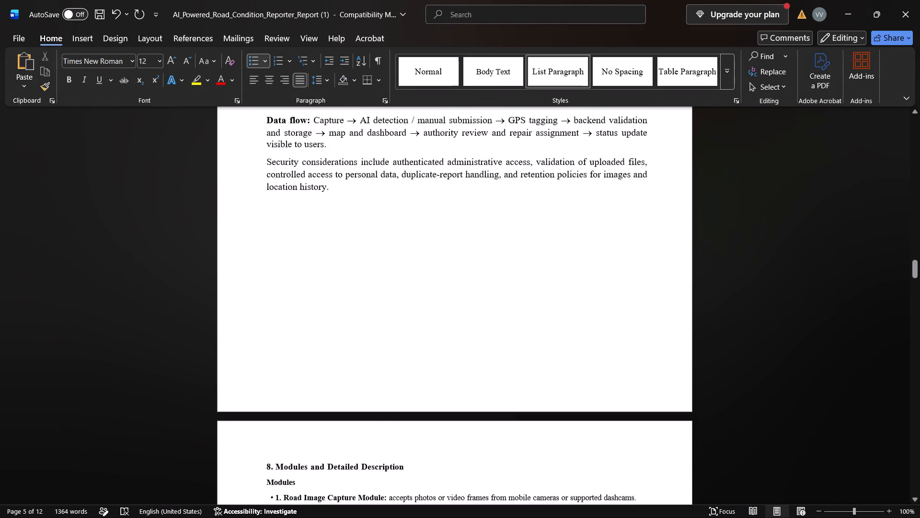
scroll(705, 293, "down", 13)
scroll(416, 317, "up", 2)
left_click_drag(374, 373, 352, 360)
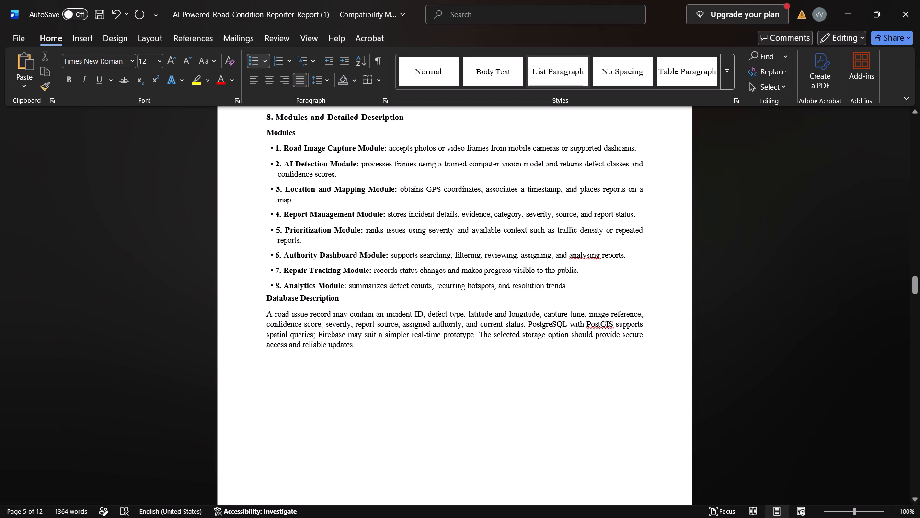
left_click_drag(352, 360, 273, 153)
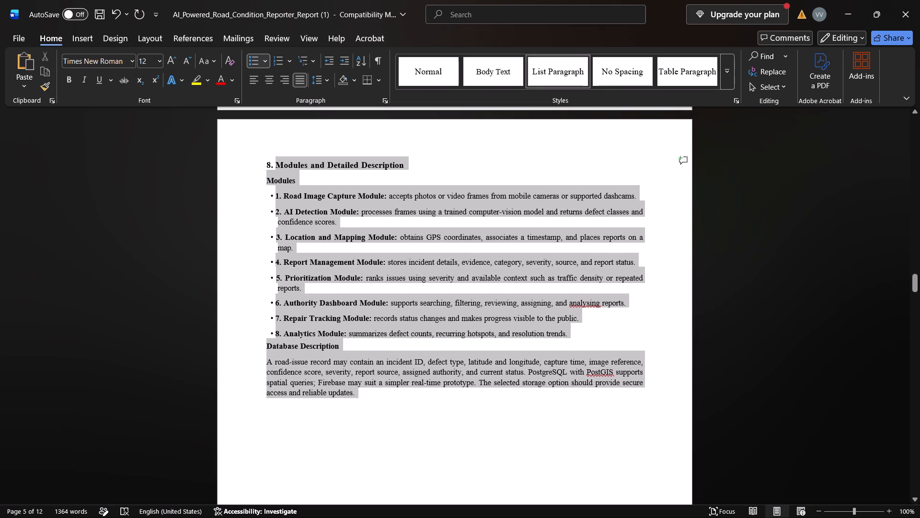
left_click_drag(273, 153, 273, 153)
left_click(363, 116)
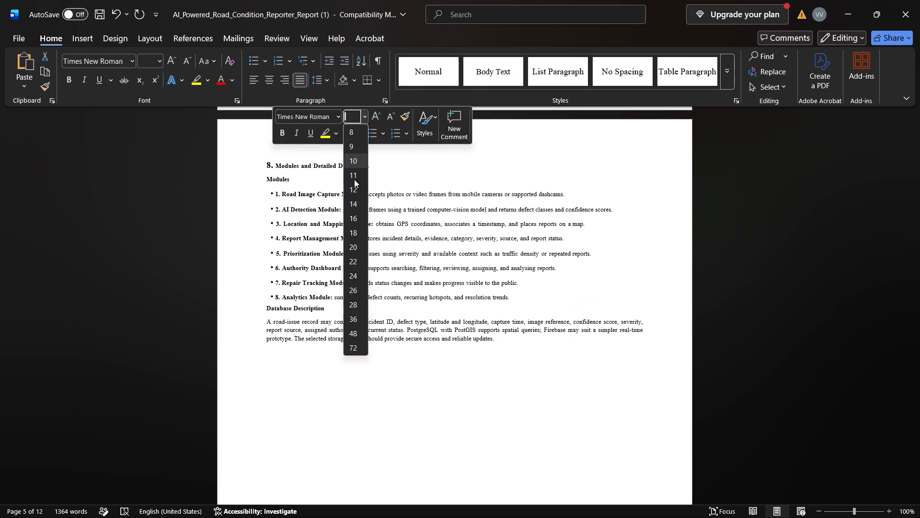
left_click(357, 184)
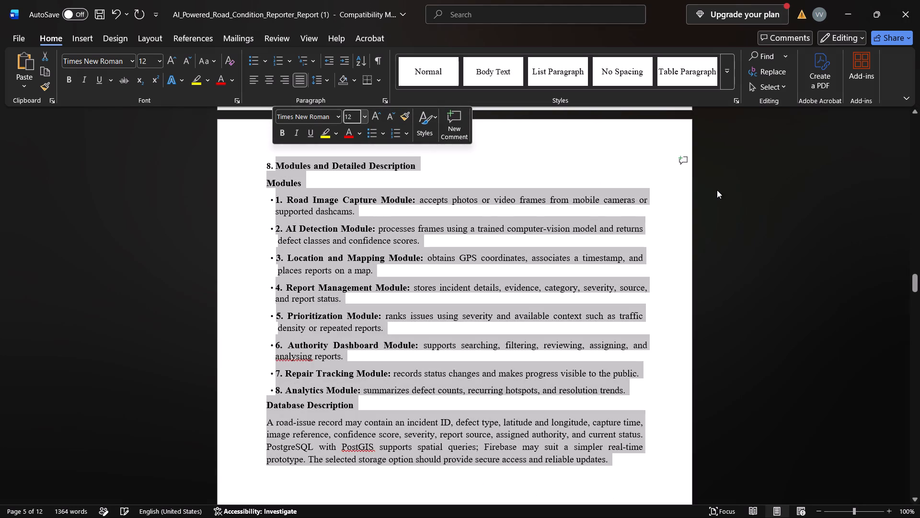
left_click(717, 190)
Set the font size of the section 9 heading, Sample Input and Output Screens, to 12.
scroll(730, 288, "down", 16)
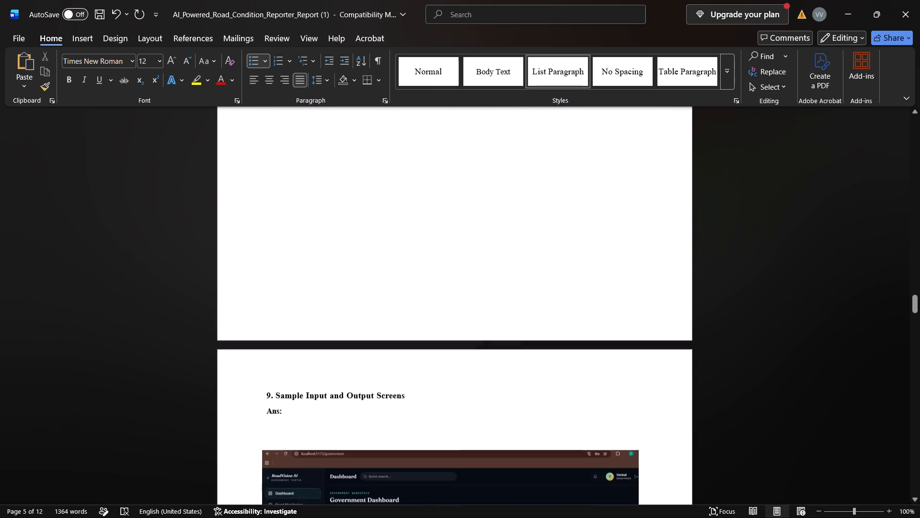
scroll(726, 292, "down", 8)
scroll(722, 293, "down", 20)
scroll(722, 293, "down", 6)
scroll(699, 291, "up", 9)
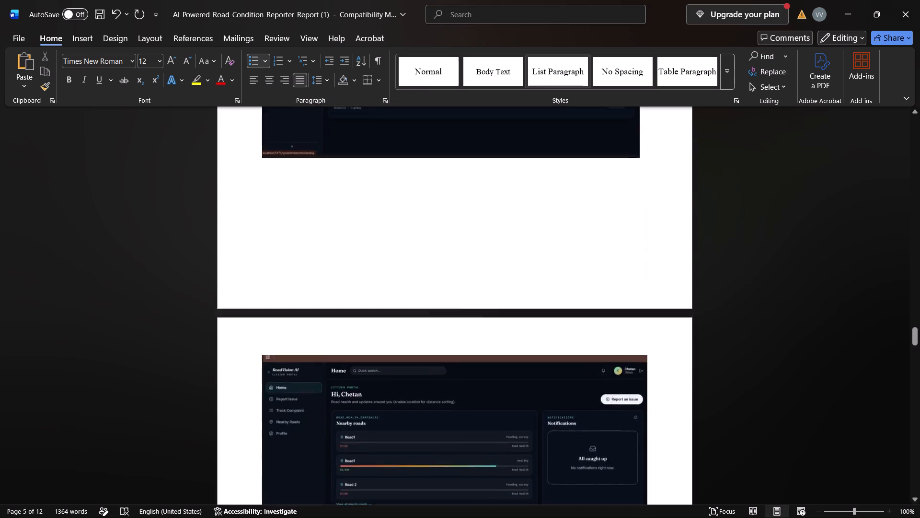
scroll(697, 288, "up", 20)
scroll(697, 288, "up", 1)
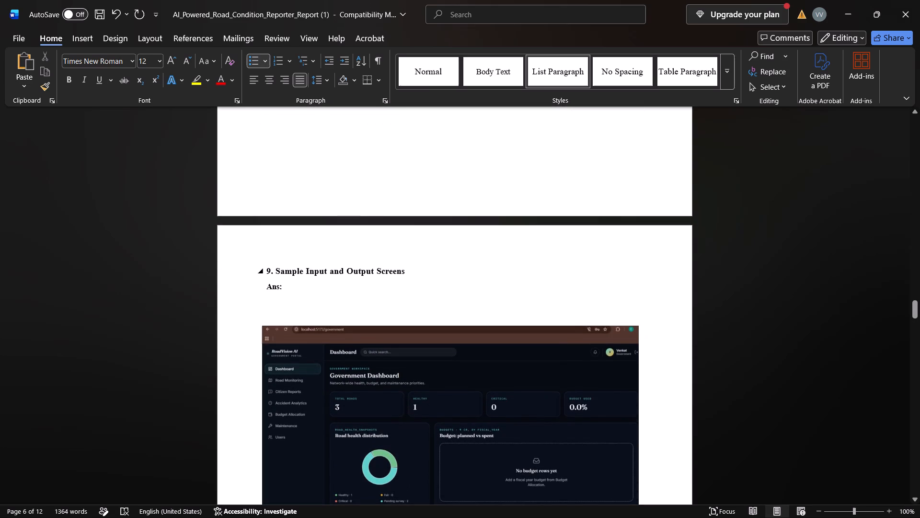
left_click_drag(406, 271, 284, 271)
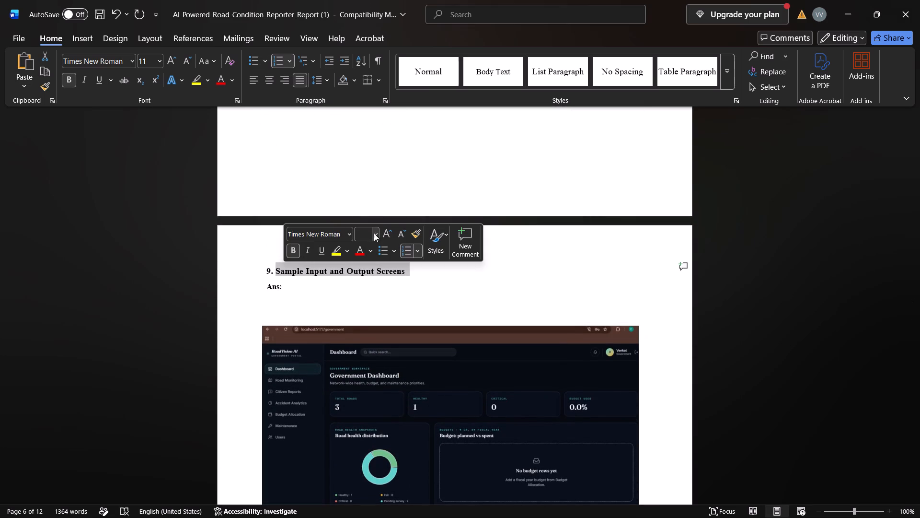
left_click(375, 233)
left_click(366, 308)
left_click(567, 247)
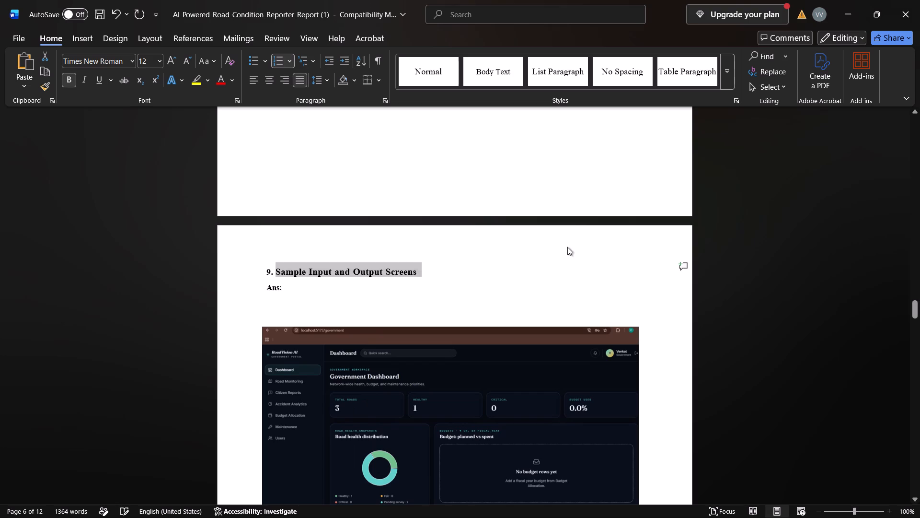
scroll(569, 261, "down", 20)
scroll(569, 261, "down", 20)
scroll(569, 261, "down", 11)
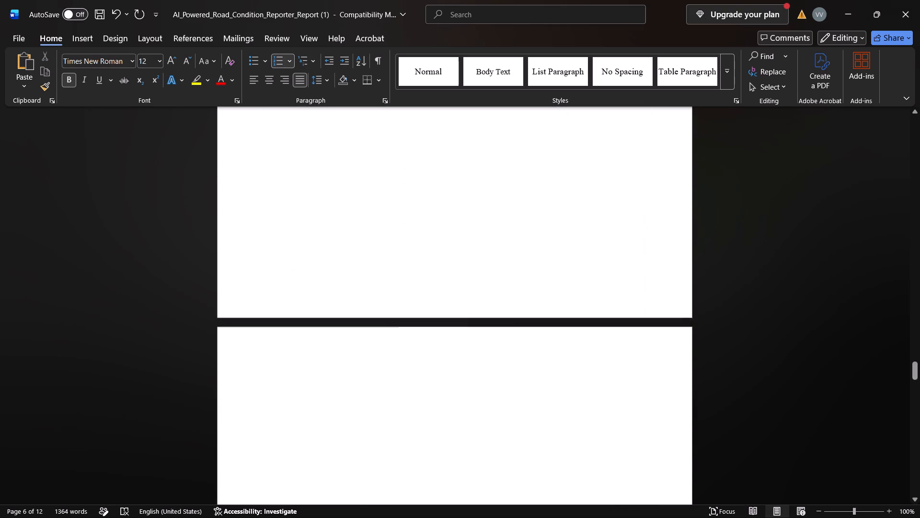
Set the font size of section 10, from the Conclusion and Future Scope heading through the mentor signature line, to 12.
scroll(544, 274, "down", 4)
scroll(541, 274, "down", 20)
scroll(541, 274, "down", 20)
scroll(541, 274, "down", 2)
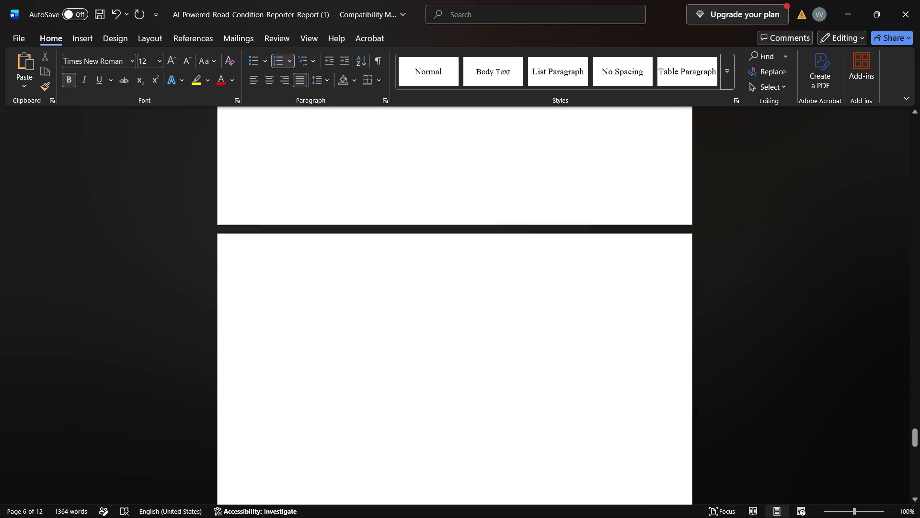
scroll(533, 283, "down", 17)
scroll(532, 283, "down", 11)
scroll(521, 272, "up", 3)
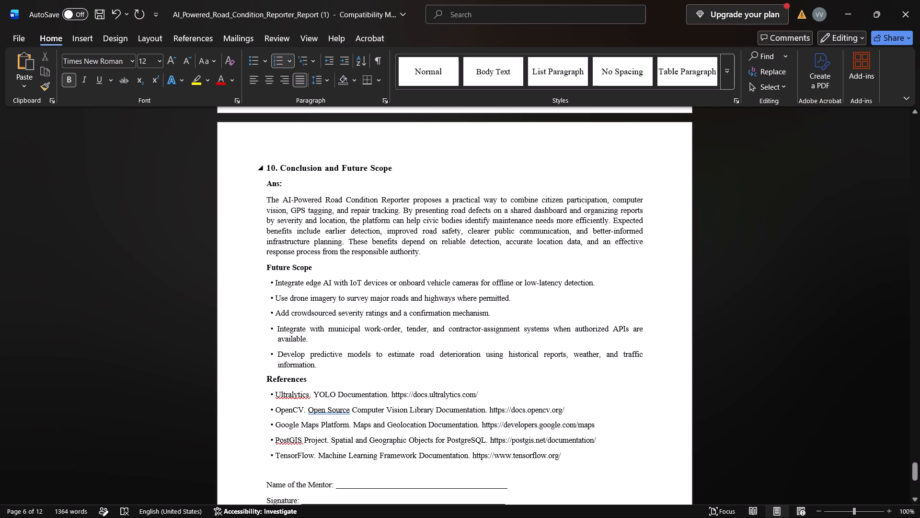
left_click_drag(278, 168, 343, 514)
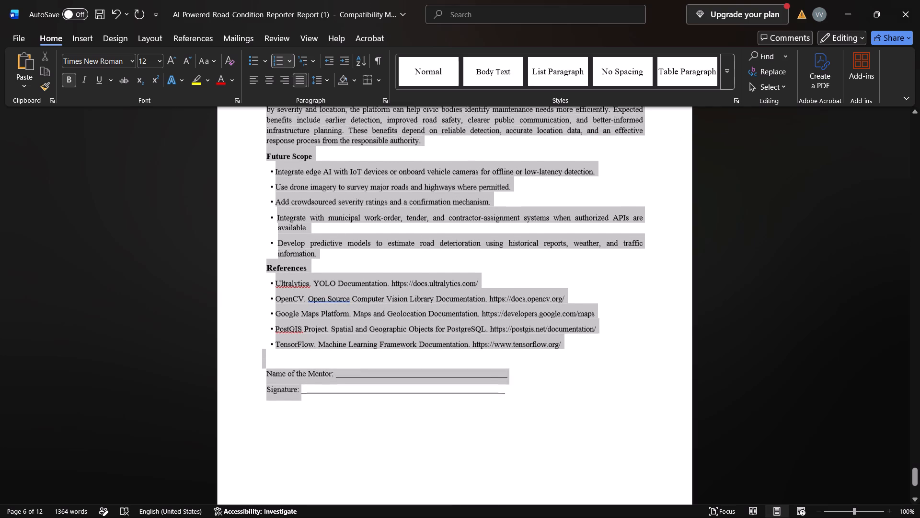
left_click_drag(343, 514, 344, 400)
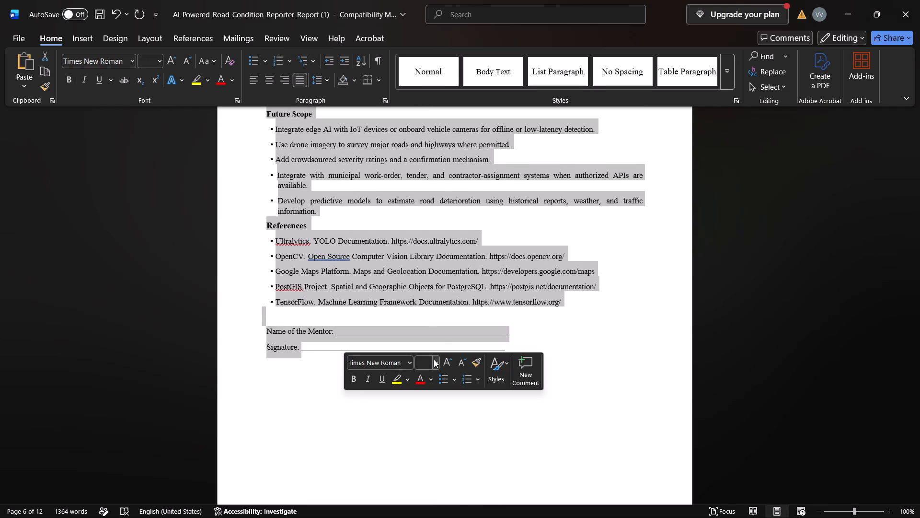
left_click(434, 359)
left_click(431, 190)
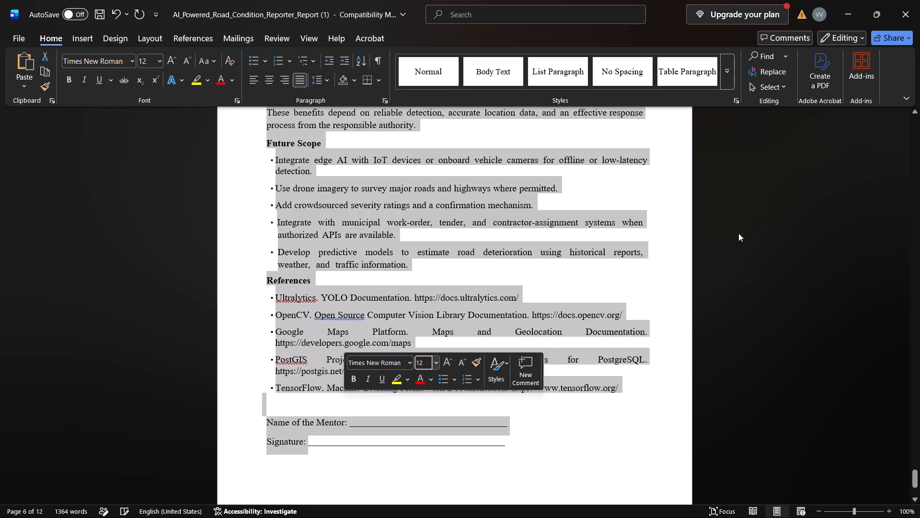
left_click(742, 235)
Look back through the report from the conclusion past the output screens to the early sections, and review section 4.
scroll(739, 238, "up", 13)
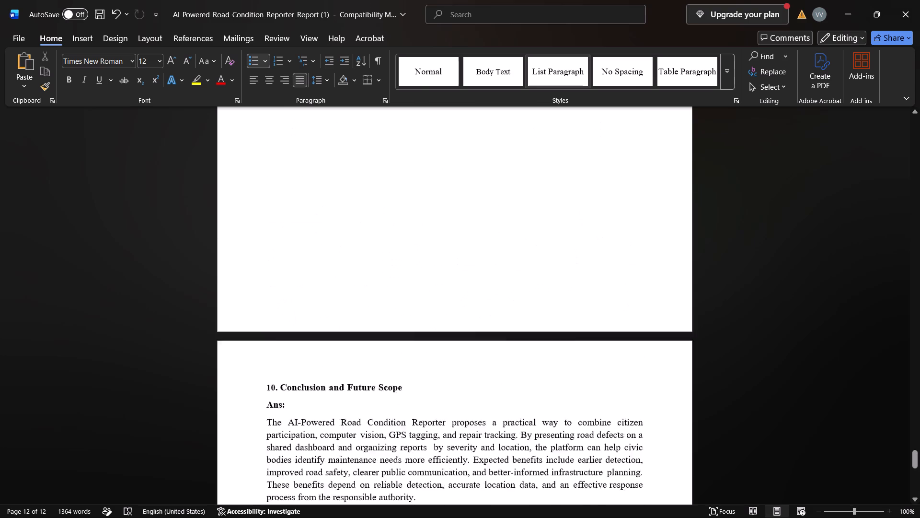
scroll(739, 238, "up", 20)
scroll(739, 238, "up", 20)
scroll(739, 238, "up", 1)
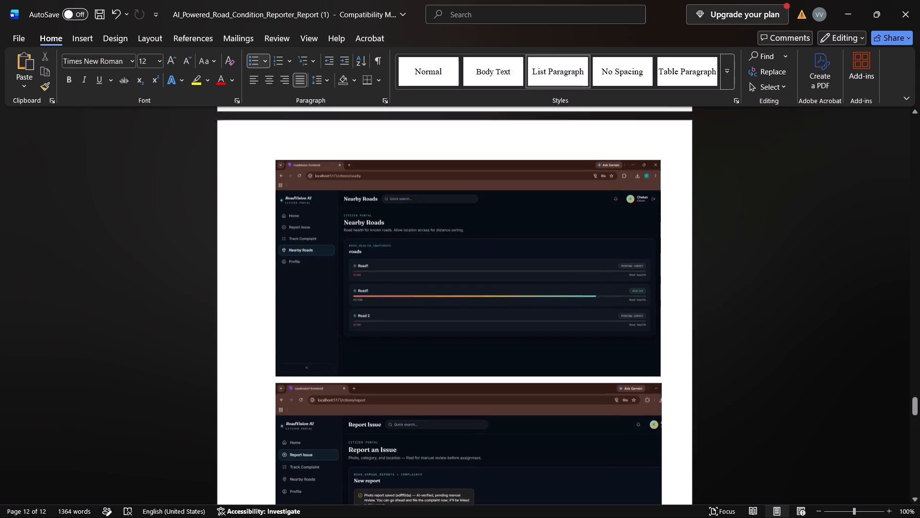
scroll(738, 238, "up", 20)
scroll(738, 238, "up", 1)
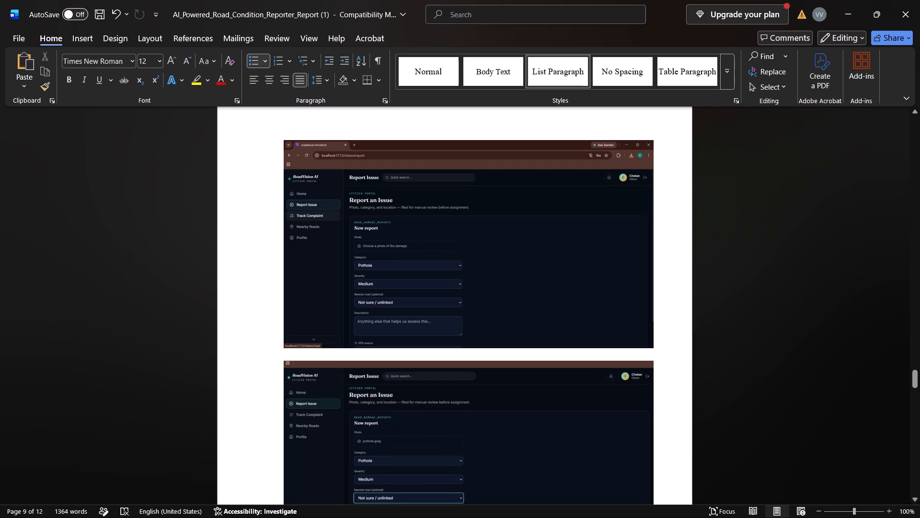
scroll(734, 246, "up", 20)
scroll(734, 246, "up", 8)
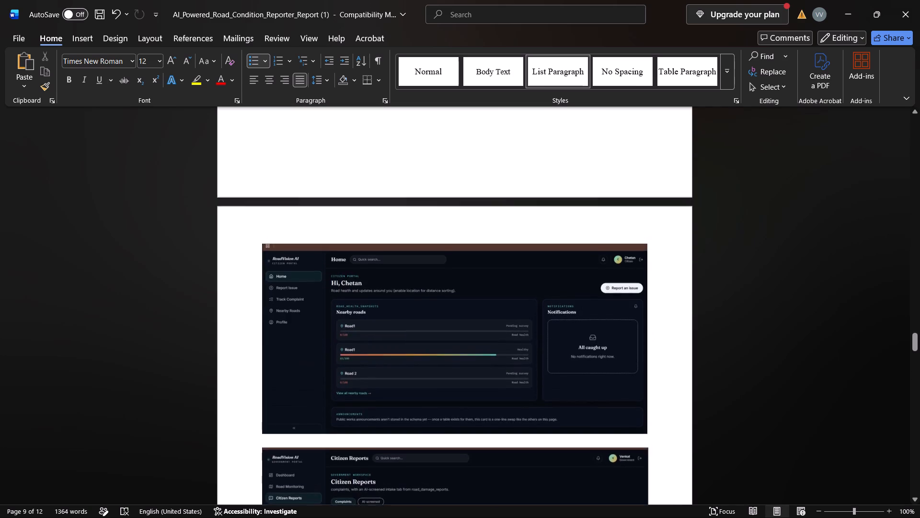
scroll(733, 248, "up", 15)
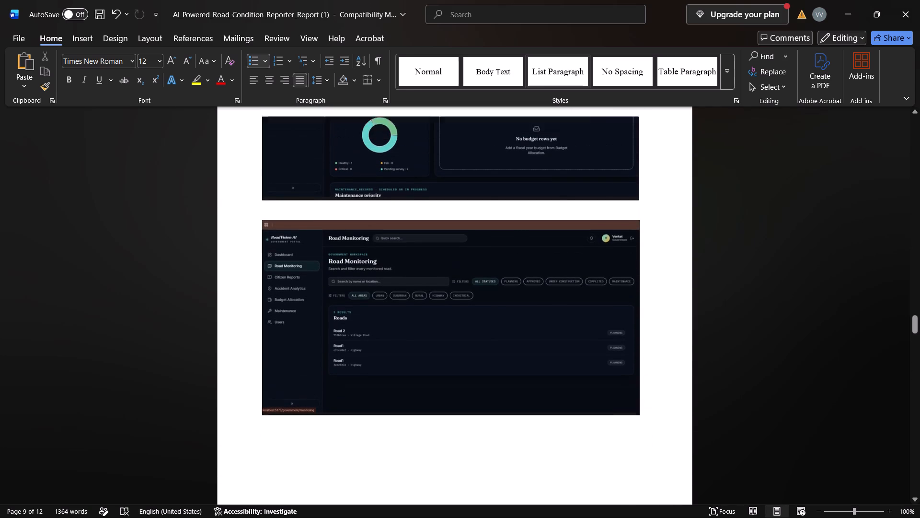
scroll(733, 248, "up", 19)
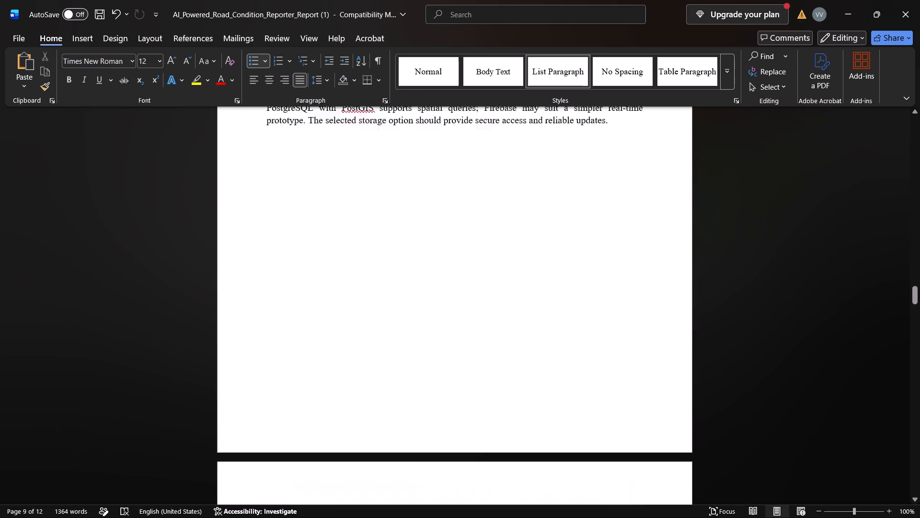
scroll(733, 248, "up", 8)
scroll(733, 248, "up", 20)
scroll(733, 248, "up", 1)
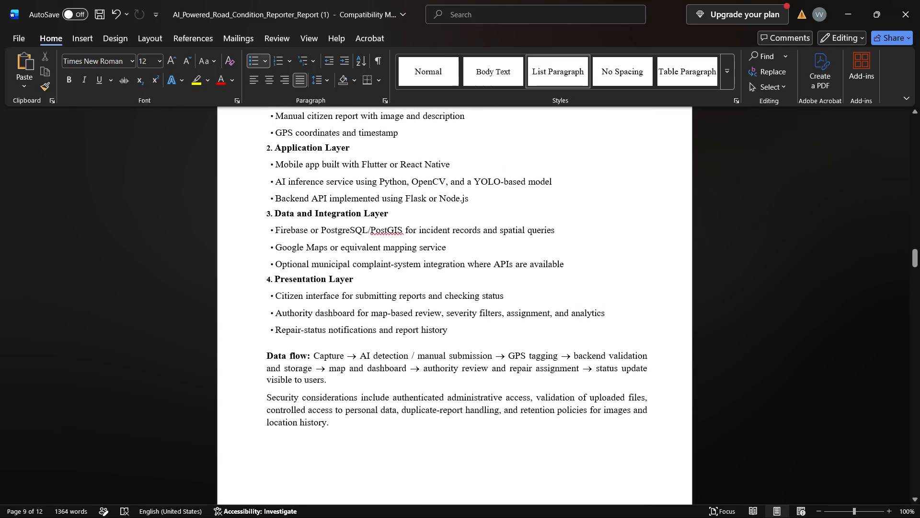
left_click_drag(916, 261, 910, 136)
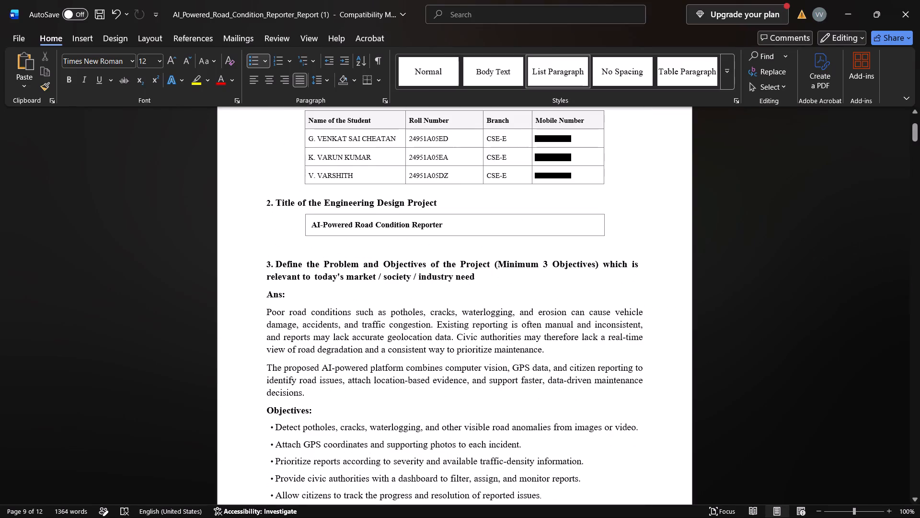
scroll(555, 372, "down", 18)
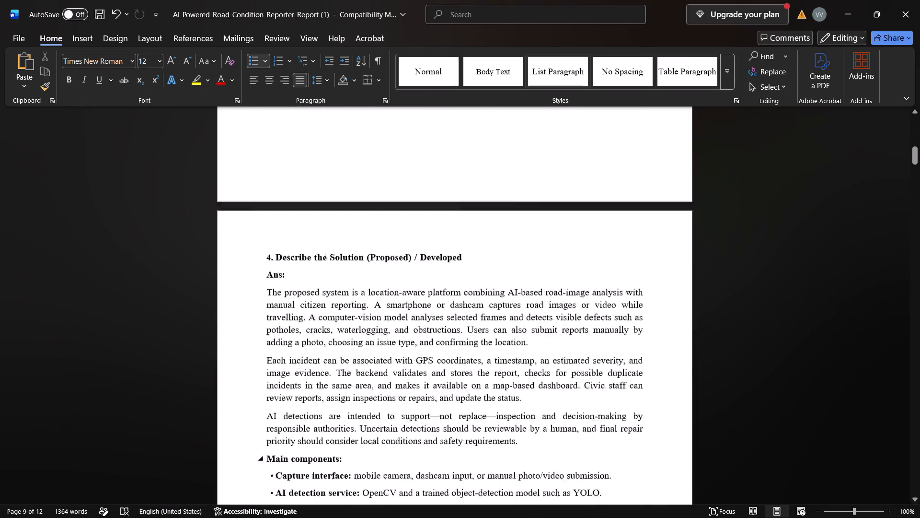
scroll(557, 372, "down", 15)
scroll(557, 371, "up", 14)
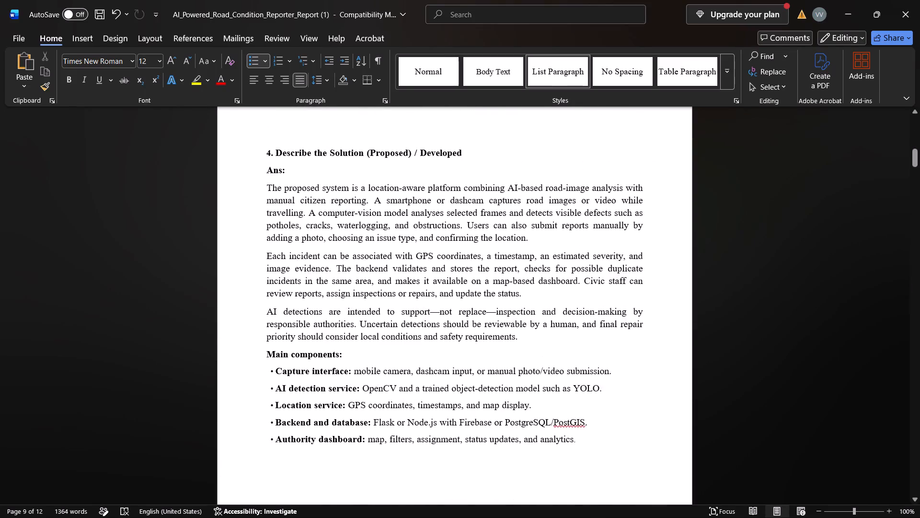
key("alt+Tab")
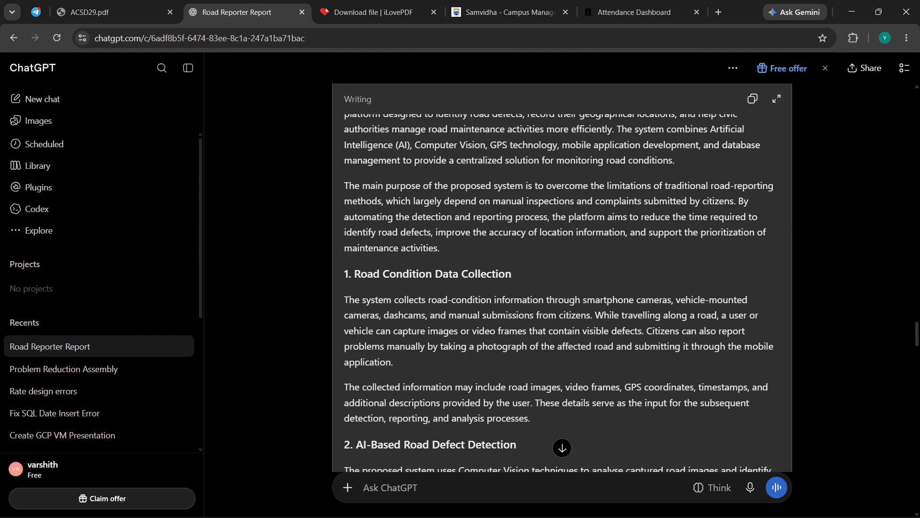
scroll(478, 339, "up", 3)
key("alt+Tab")
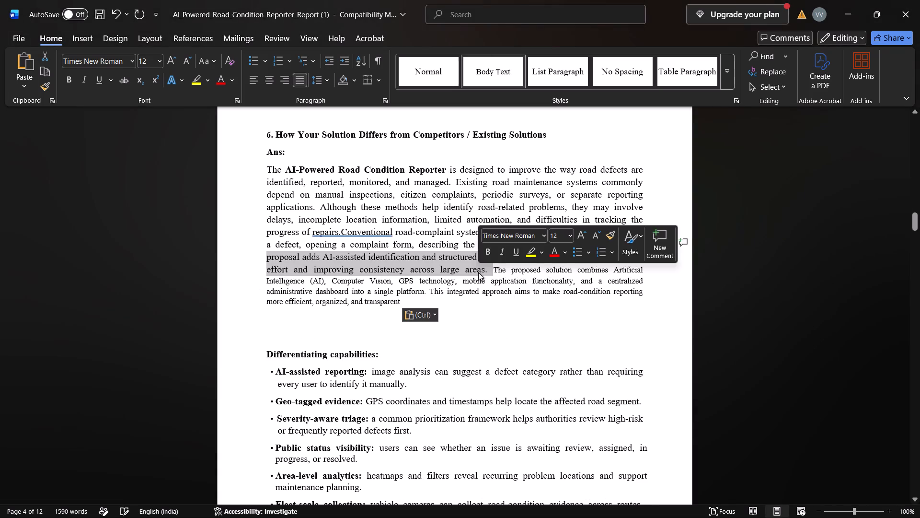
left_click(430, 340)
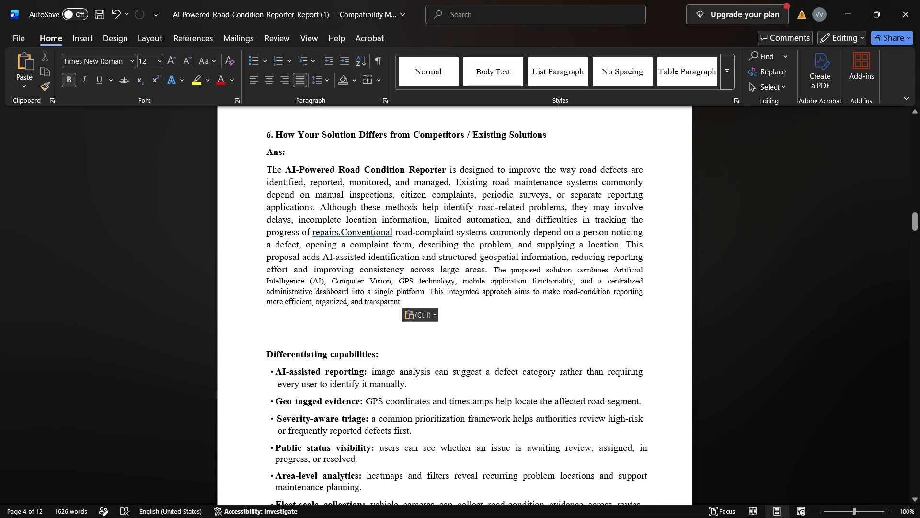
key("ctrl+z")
Paste the copied "The proposed solution combines" paragraph on a new line above the Differentiating capabilities heading.
key("Return")
key("ctrl+v")
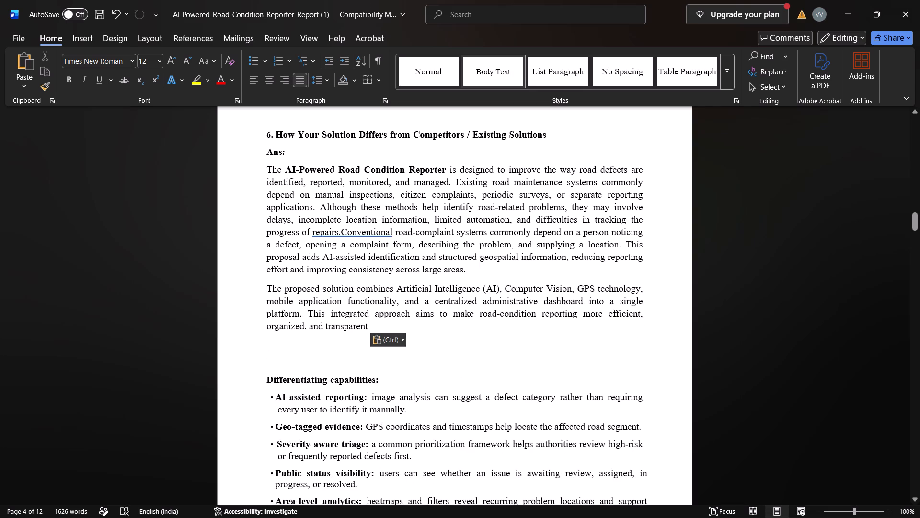
Split section 6's first paragraph so "Conventional road-complaint systems" starts its own paragraph, with the period kept after "progress of repairs".
left_click(339, 231)
key("Return")
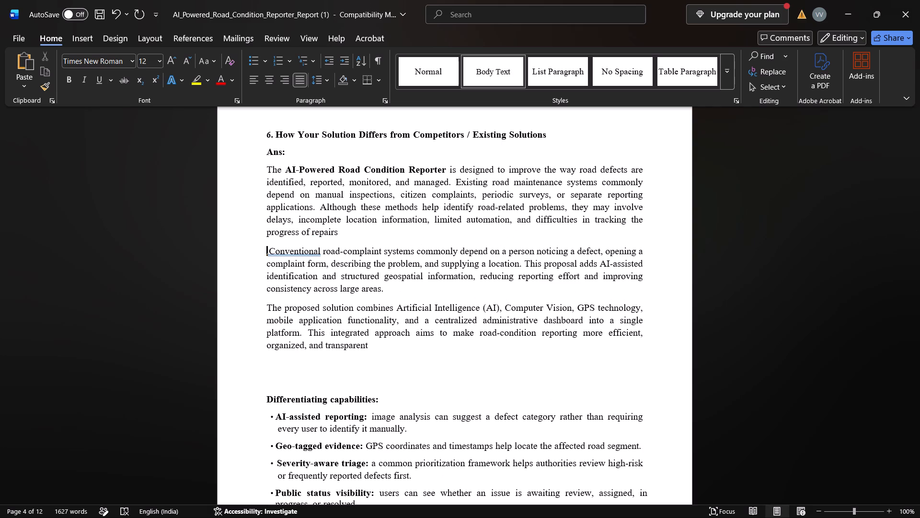
key("Right")
key("BackSpace")
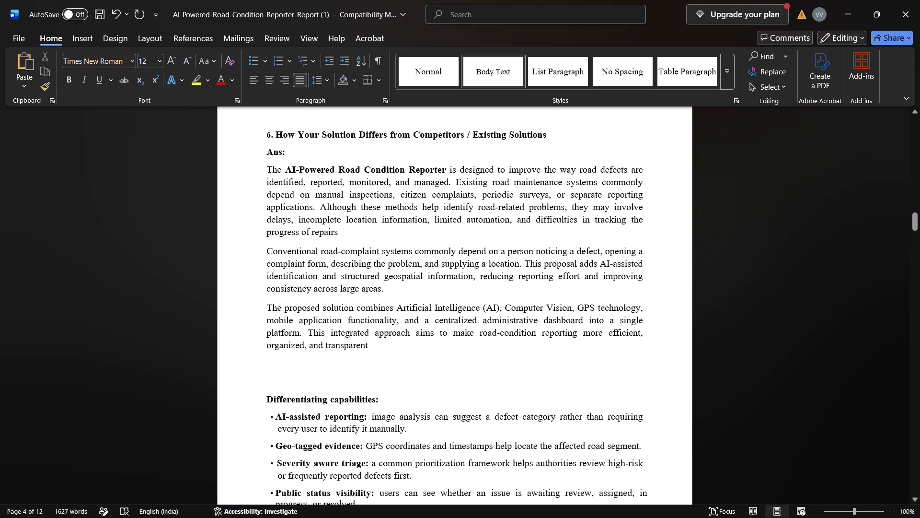
left_click(345, 229)
key("period")
Examine the layers, data flow and security text of section 7, System Architectural Diagram.
scroll(366, 295, "down", 17)
scroll(364, 299, "down", 6)
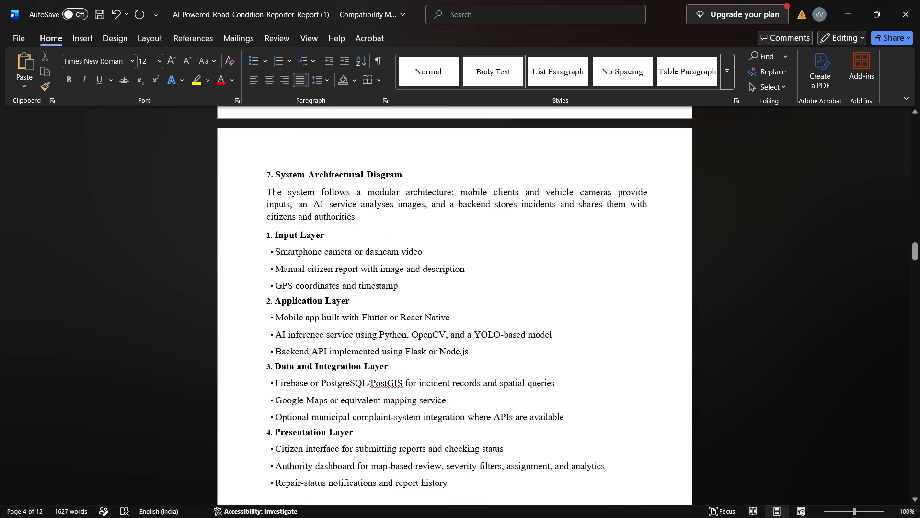
scroll(364, 299, "down", 17)
scroll(363, 299, "up", 7)
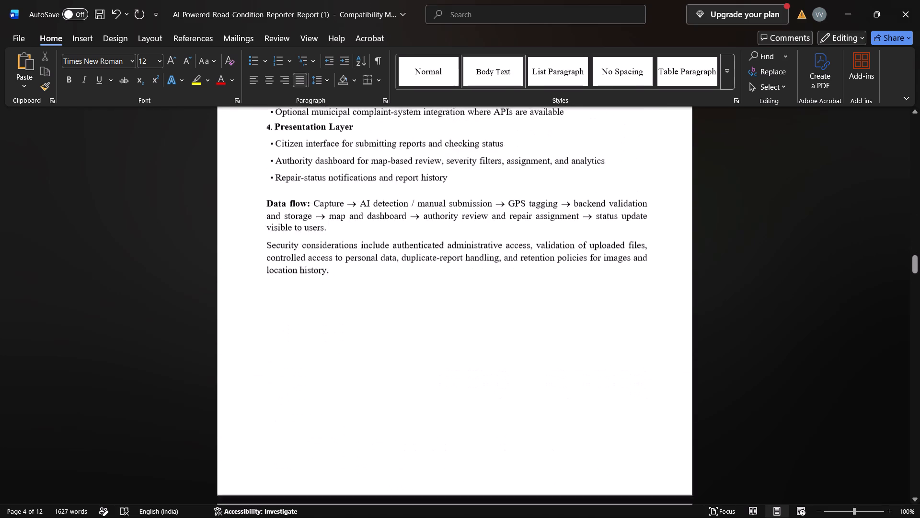
scroll(363, 299, "up", 12)
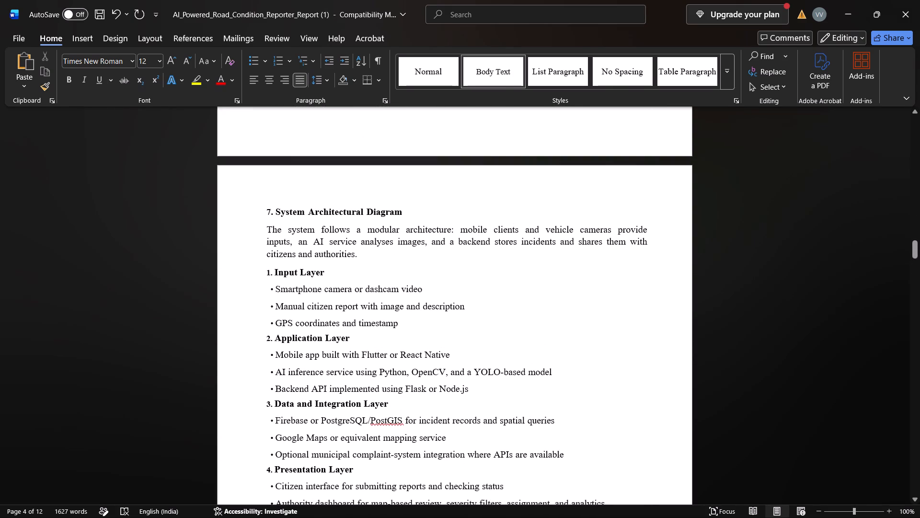
left_click_drag(405, 209, 296, 215)
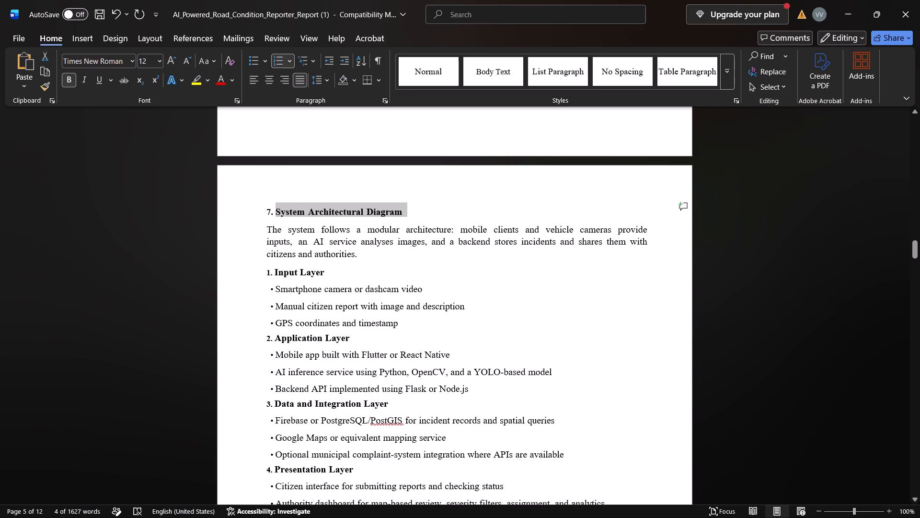
scroll(272, 304, "down", 6)
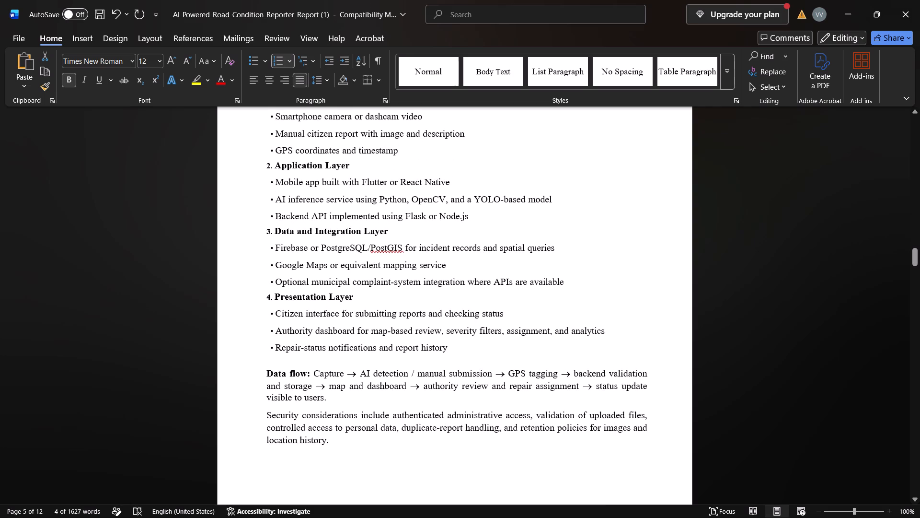
left_click(178, 313)
Insert two empty lines above the Data flow paragraph in section 7.
scroll(237, 295, "down", 8)
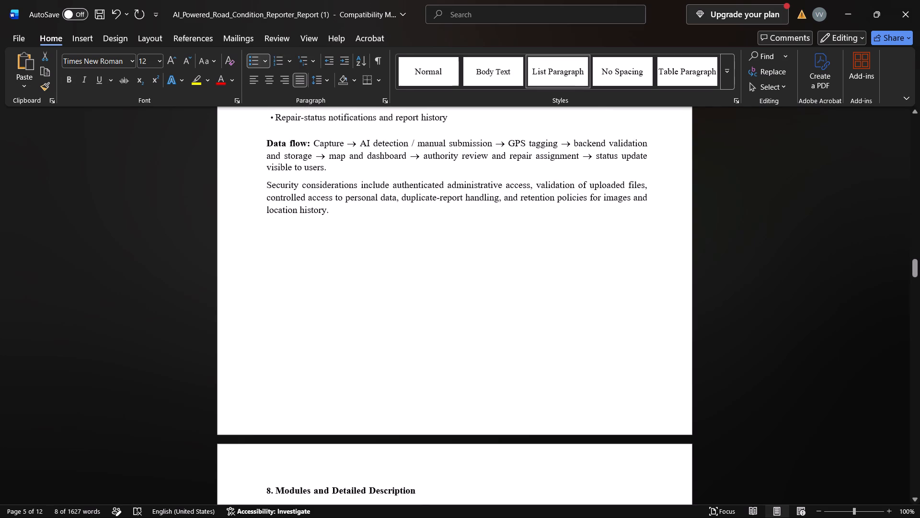
scroll(238, 295, "up", 6)
left_click(267, 305)
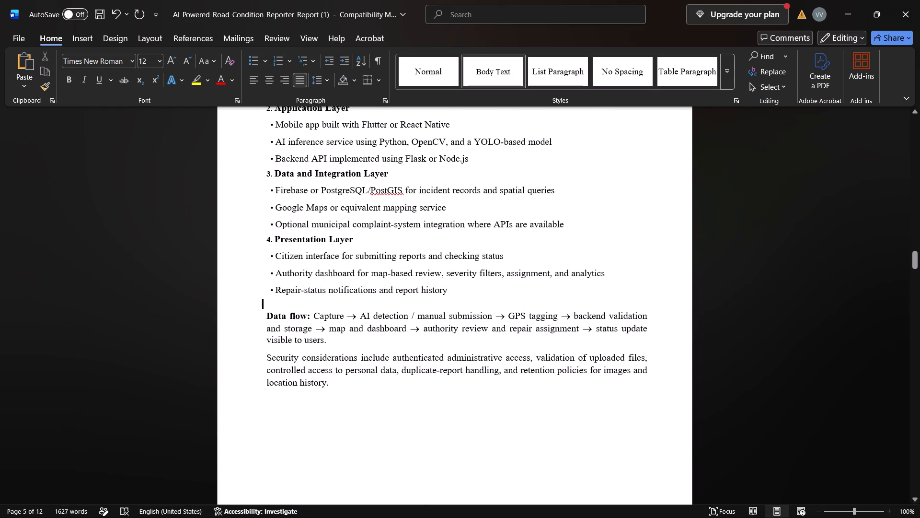
key("Return")
key("Return")
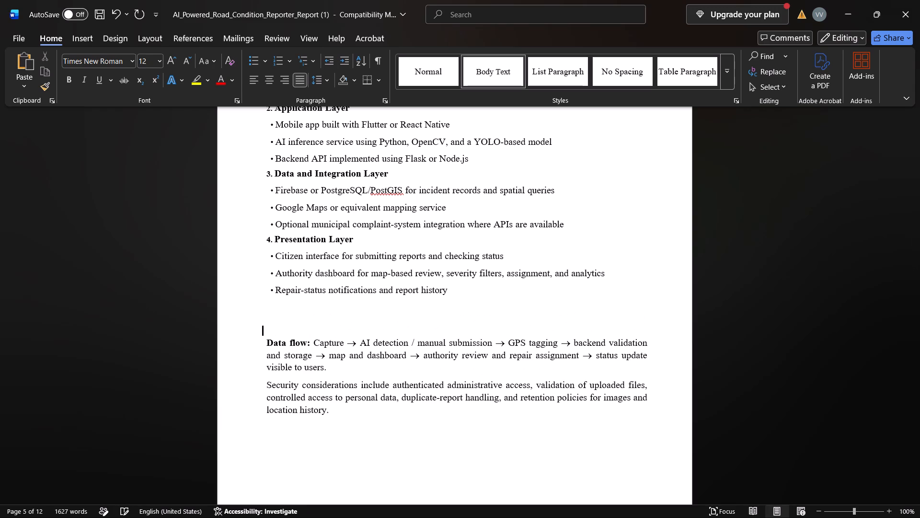
Insert two empty lines above the Input Layer heading in section 7, System Architectural Diagram.
scroll(266, 305, "up", 9)
left_click(267, 295)
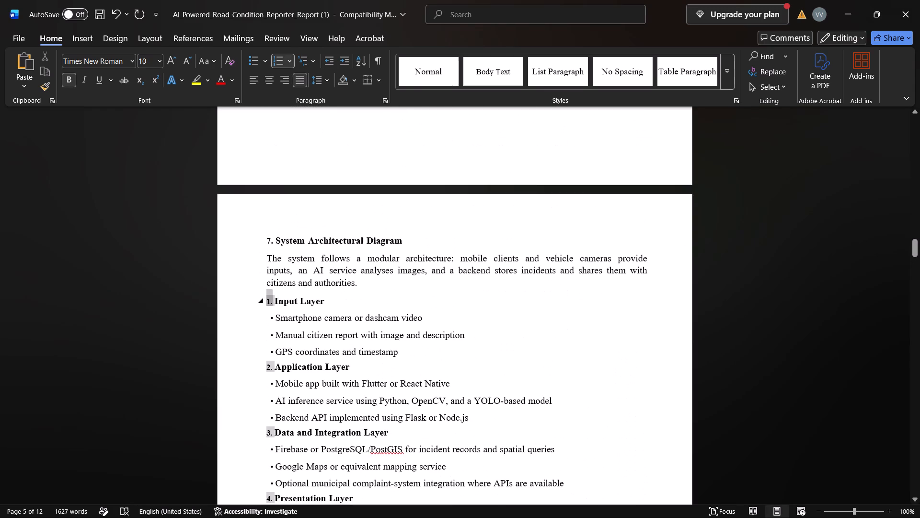
key("Up")
key("Down")
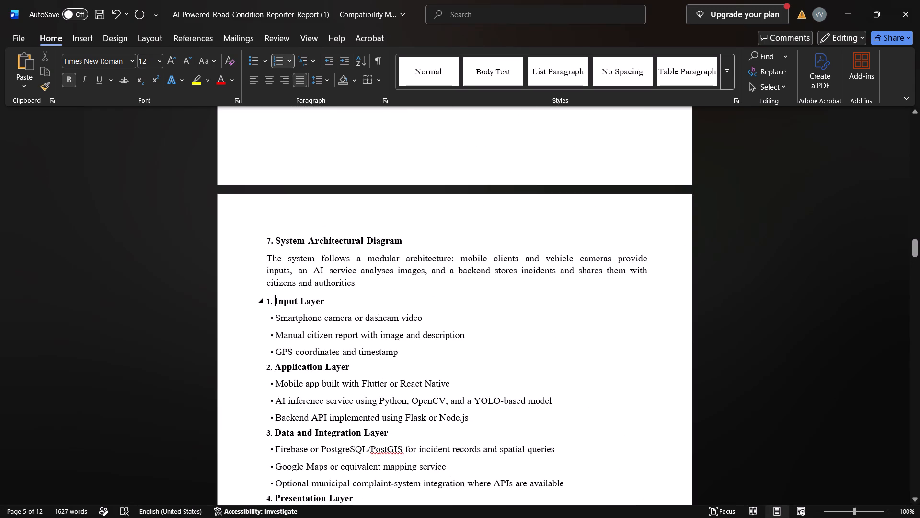
key("Left")
key("Left")
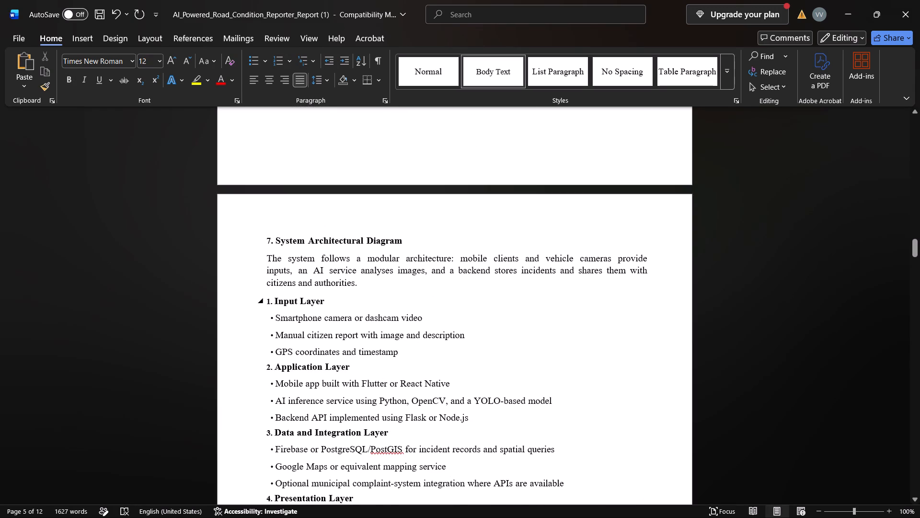
key("Return")
scroll(267, 297, "down", 3)
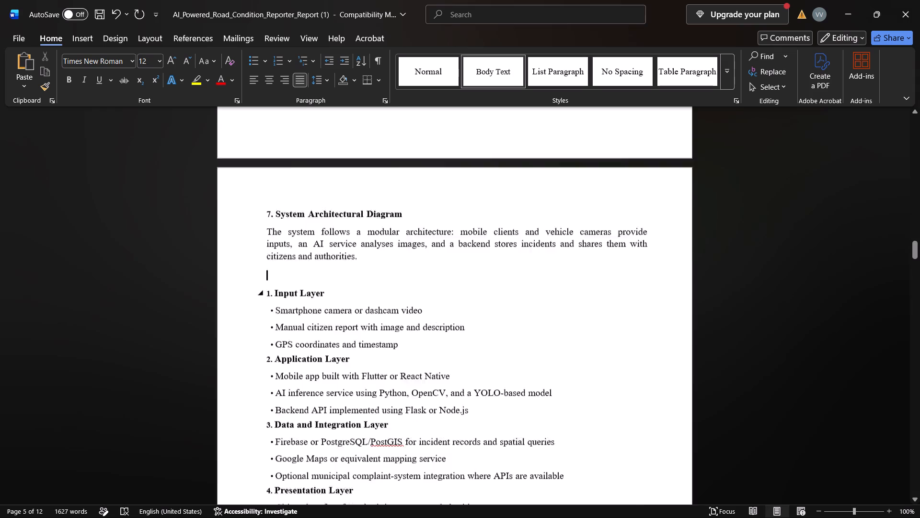
scroll(266, 299, "down", 4)
scroll(266, 299, "up", 3)
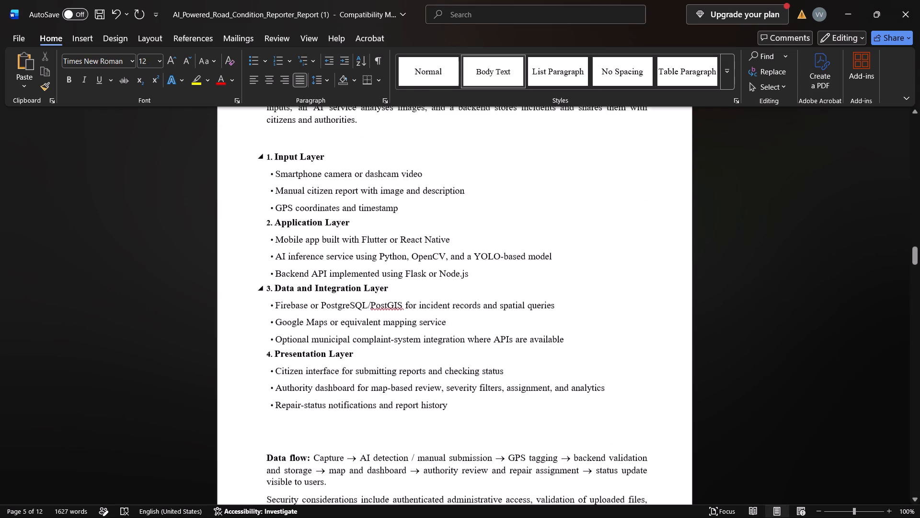
scroll(266, 299, "up", 1)
key("Return")
scroll(260, 299, "down", 3)
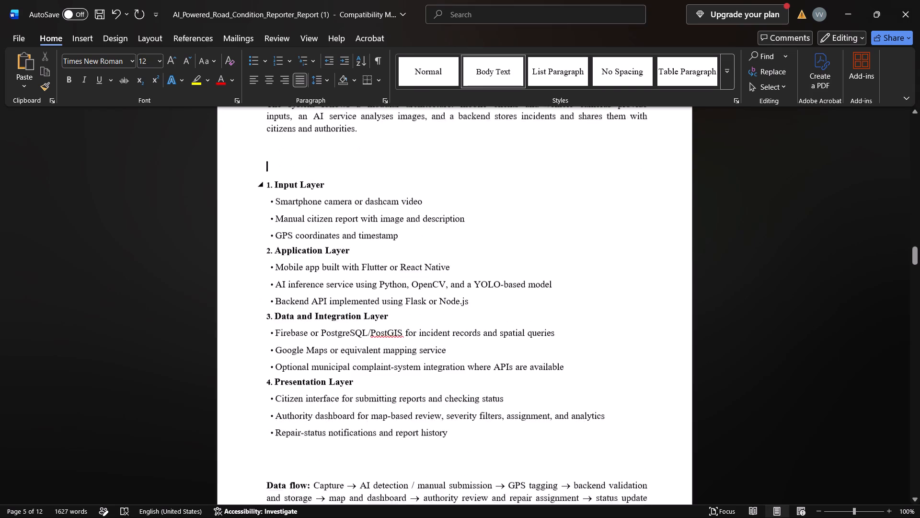
left_click(189, 297)
scroll(484, 293, "down", 18)
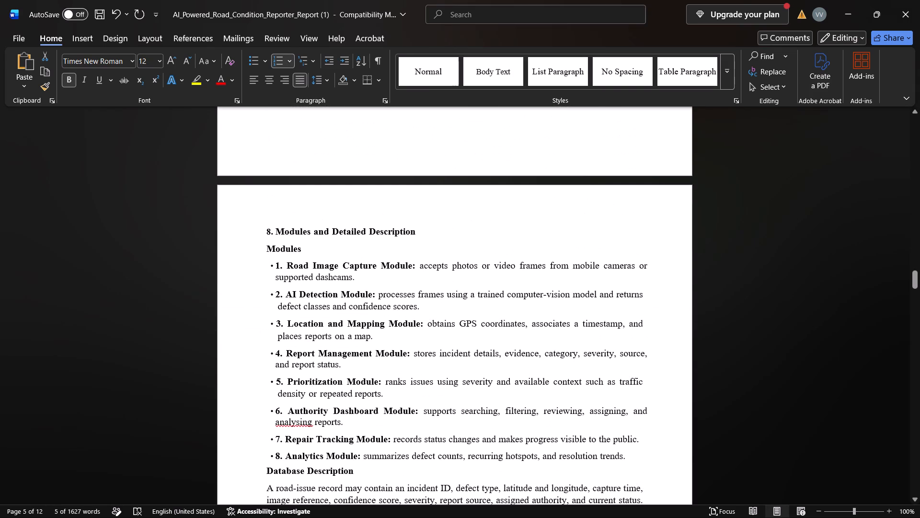
scroll(477, 292, "down", 15)
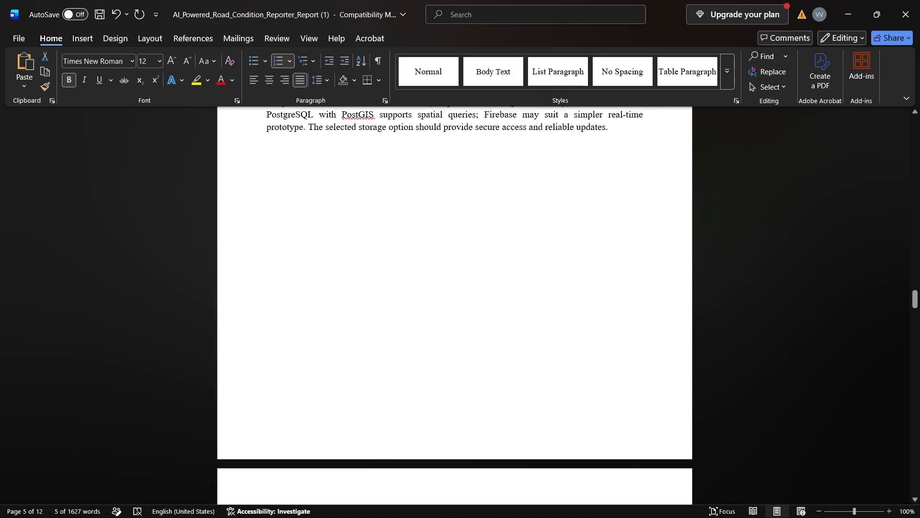
scroll(471, 294, "down", 2)
scroll(469, 294, "up", 20)
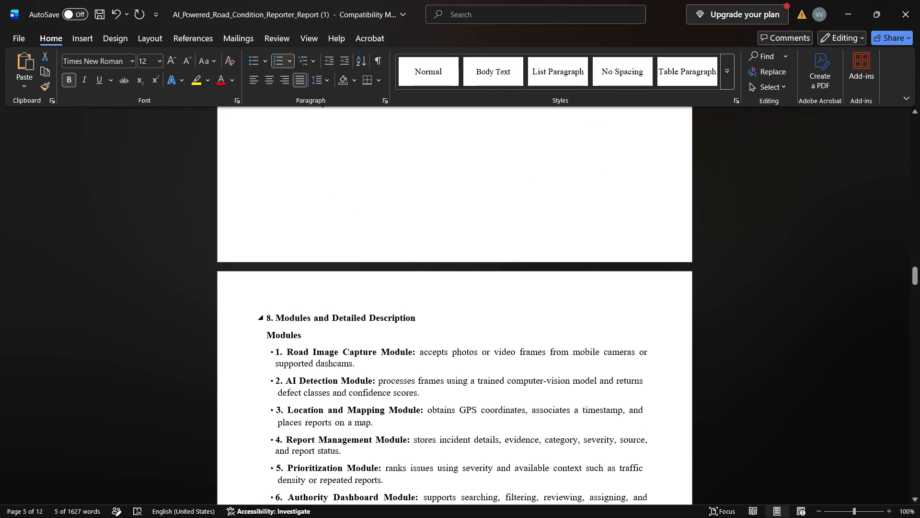
left_click_drag(416, 319, 280, 319)
key("ctrl+c")
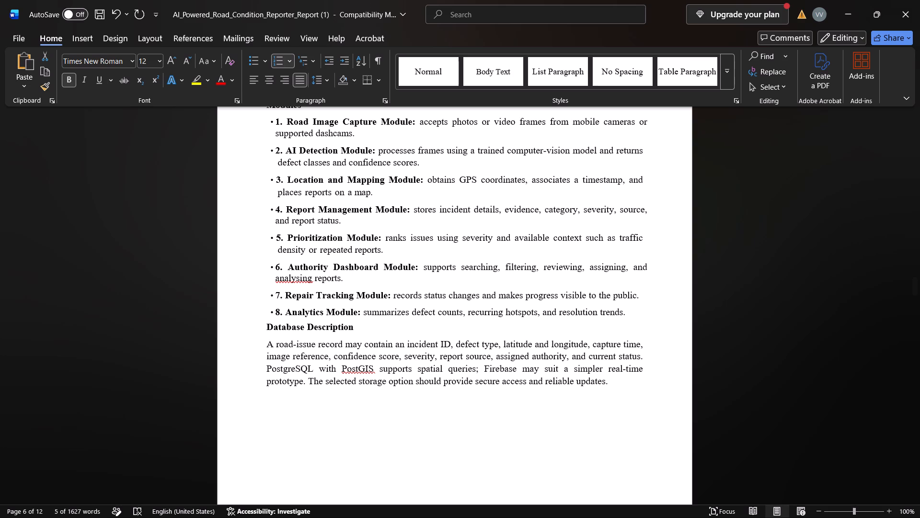
key("alt+Tab")
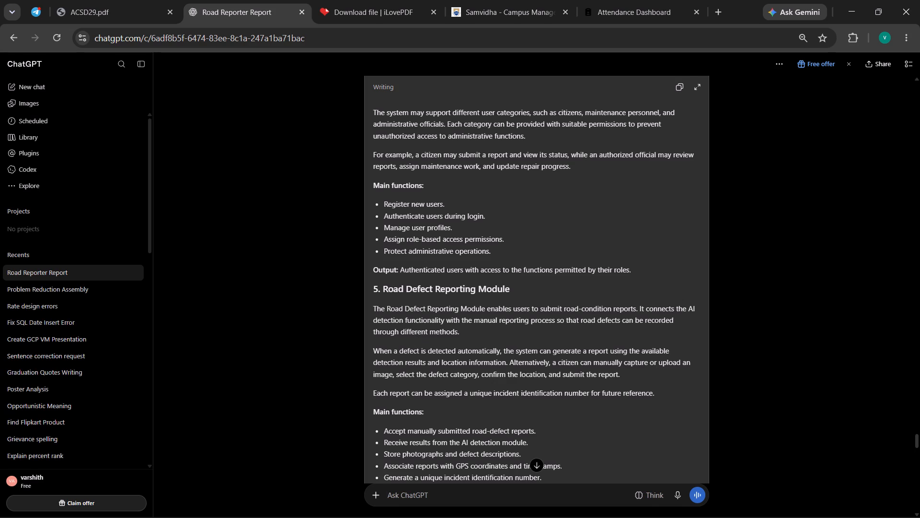
Copy ChatGPT's "When a defect is detected automatically" paragraph and paste it in Word on a new line below the Database Description paragraph.
left_click_drag(372, 308, 457, 328)
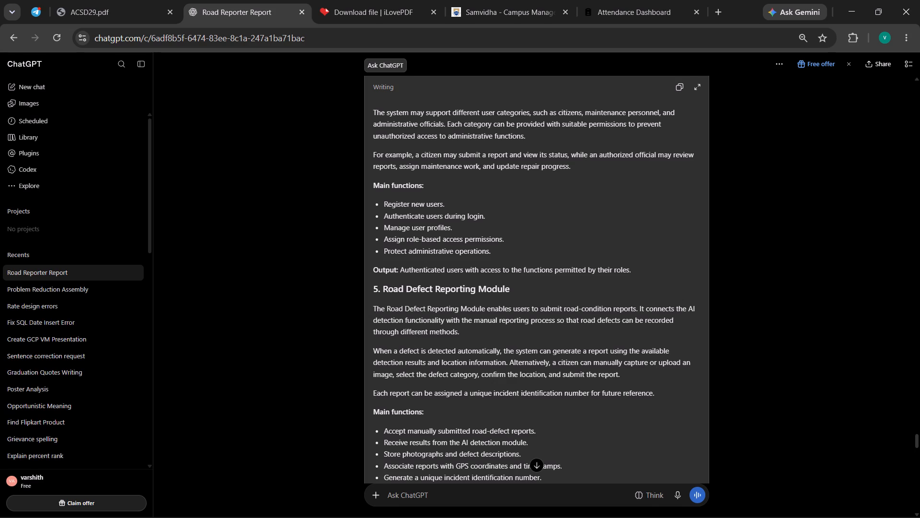
left_click_drag(373, 352, 621, 377)
key("ctrl+c")
key("alt+Tab")
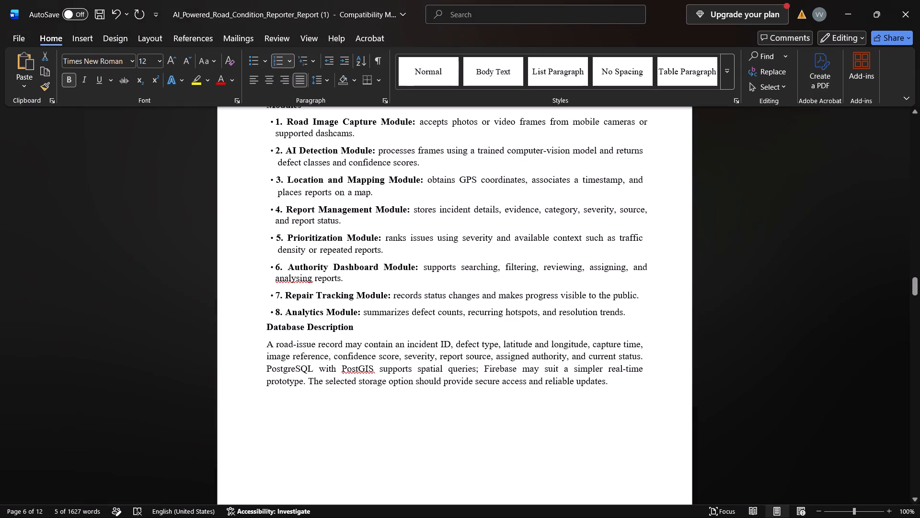
left_click(608, 384)
key("Return")
key("ctrl+v")
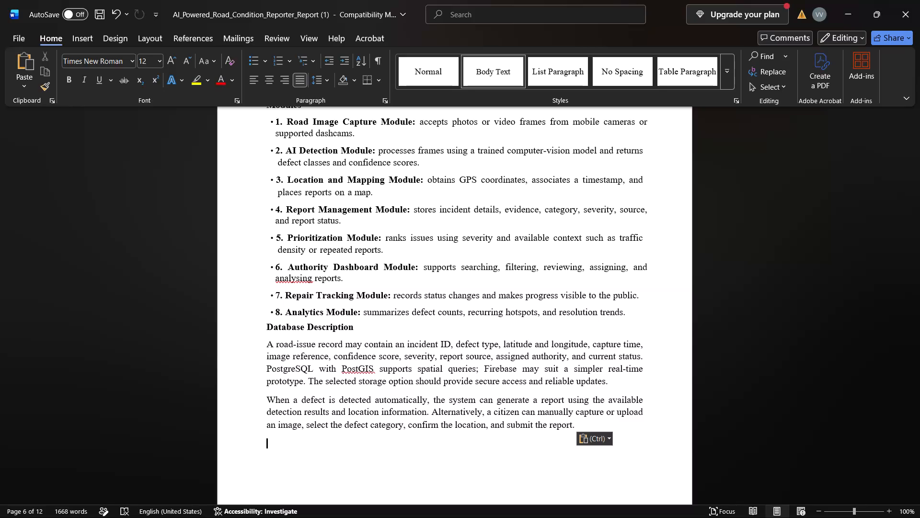
Copy the opening paragraph under "5. Road Defect Reporting Module" from ChatGPT's answer.
key("alt+Tab")
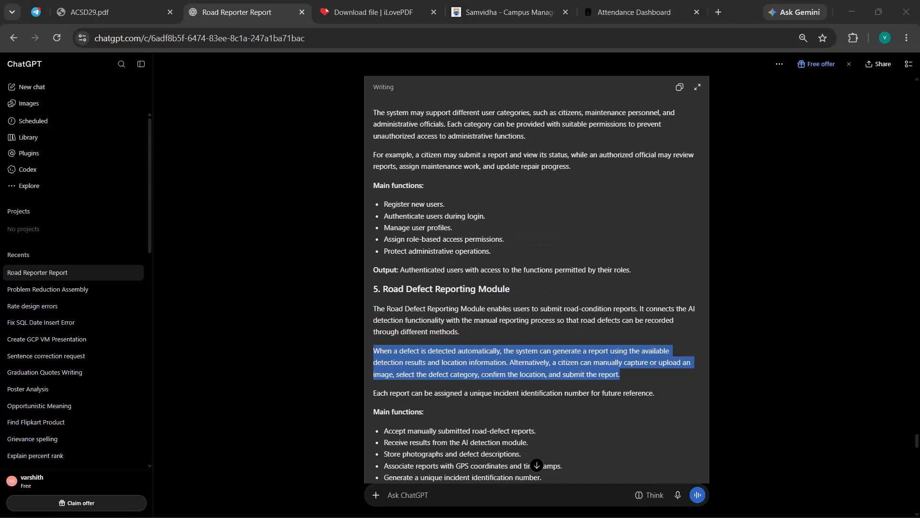
left_click(590, 410)
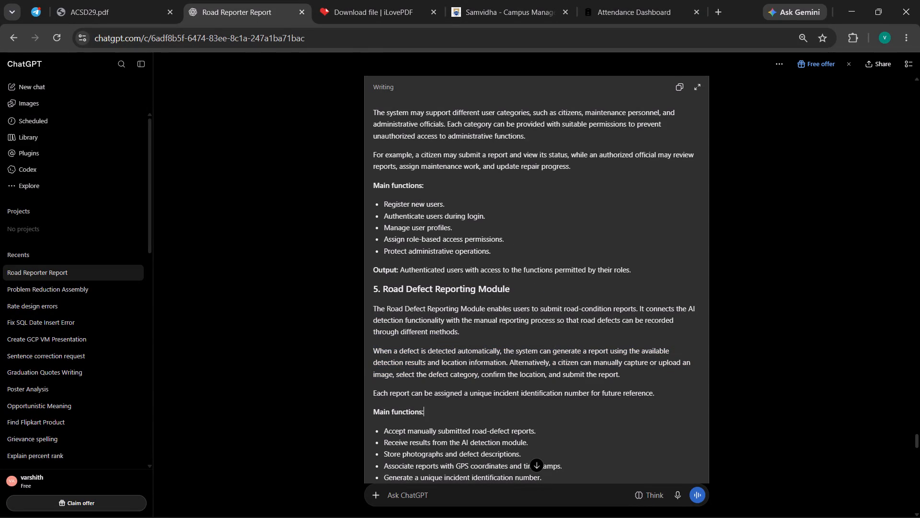
key("alt+Tab")
scroll(379, 318, "down", 6)
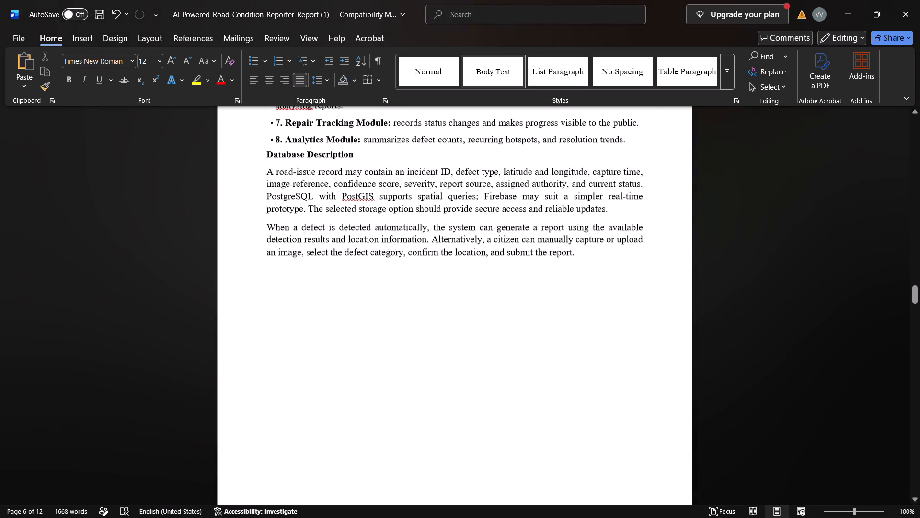
scroll(379, 319, "down", 5)
scroll(379, 319, "up", 8)
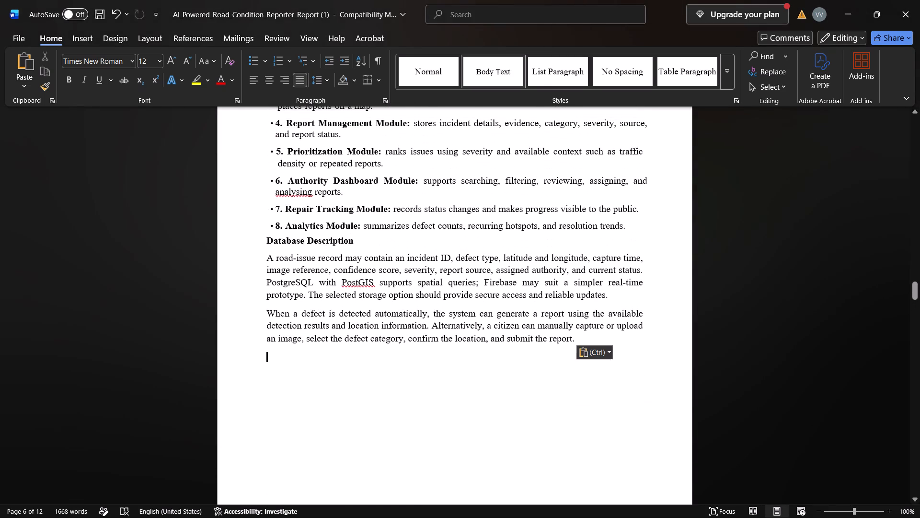
key("alt+Tab")
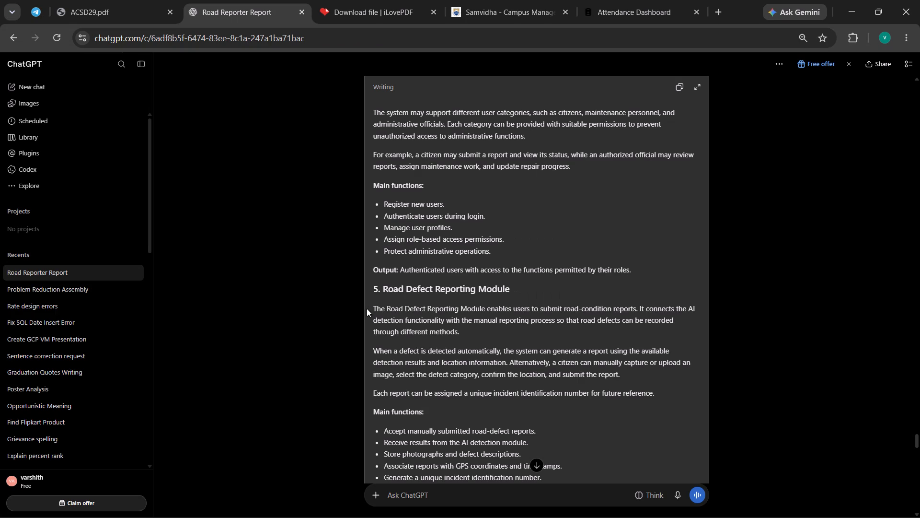
left_click_drag(374, 306, 459, 335)
key("ctrl+c")
left_click(461, 336)
Paste the copied paragraph in Word above the "When a defect is detected automatically" paragraph and remove the extra empty lines between them.
key("alt+Tab")
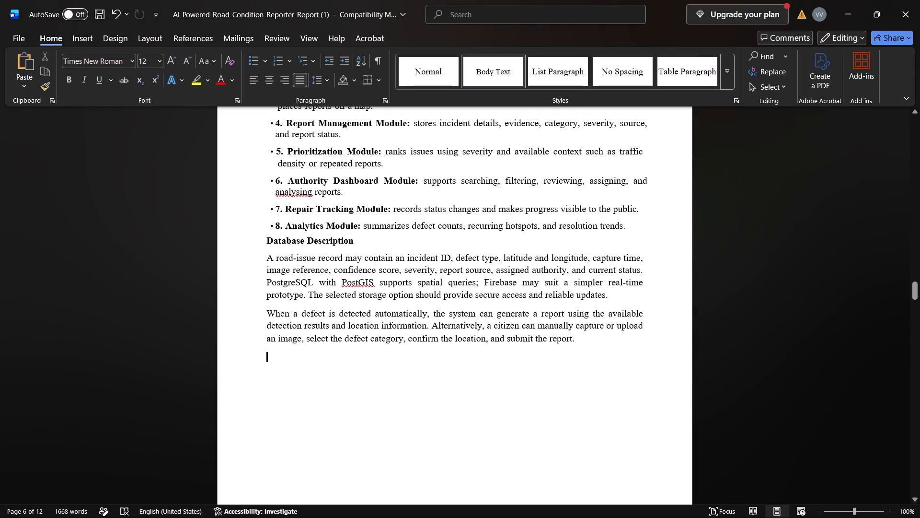
left_click(270, 305)
key("Return")
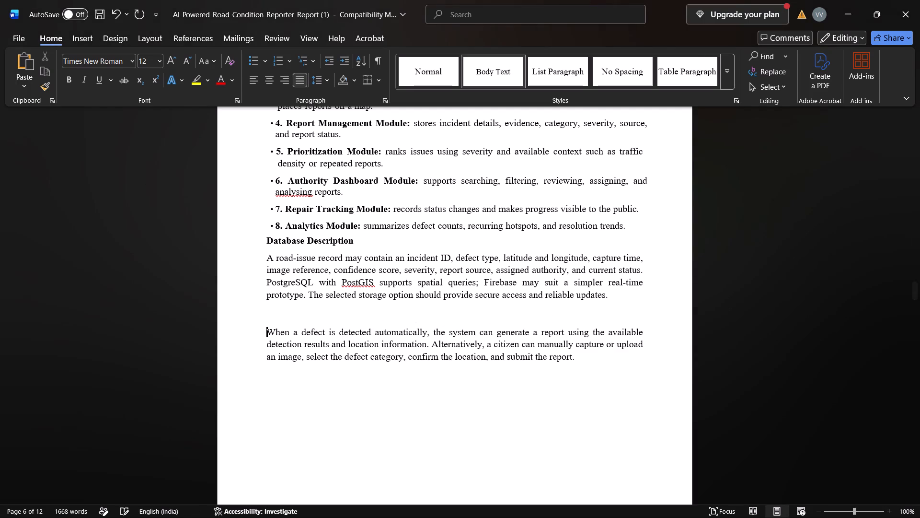
key("ctrl+Up")
key("ctrl+v")
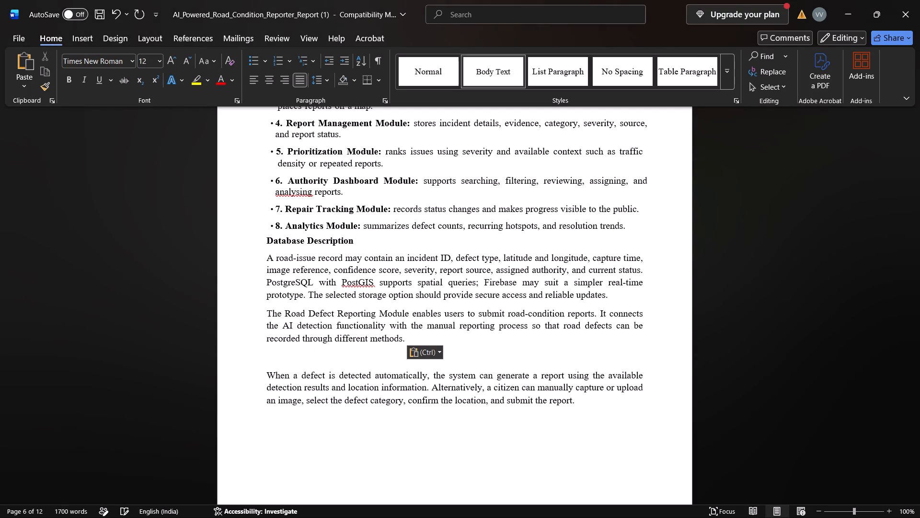
key("BackSpace")
key("BackSpace")
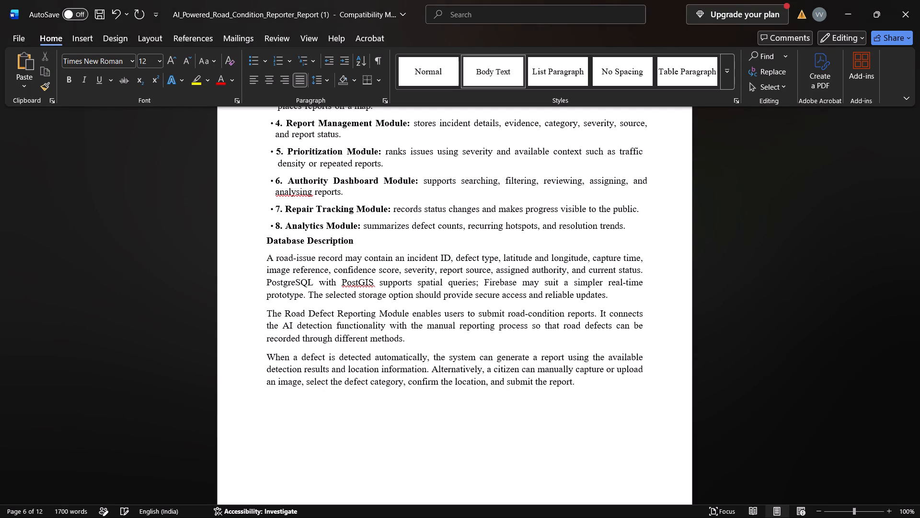
Insert an empty line above the Database Description heading in section 8.
scroll(268, 304, "up", 3)
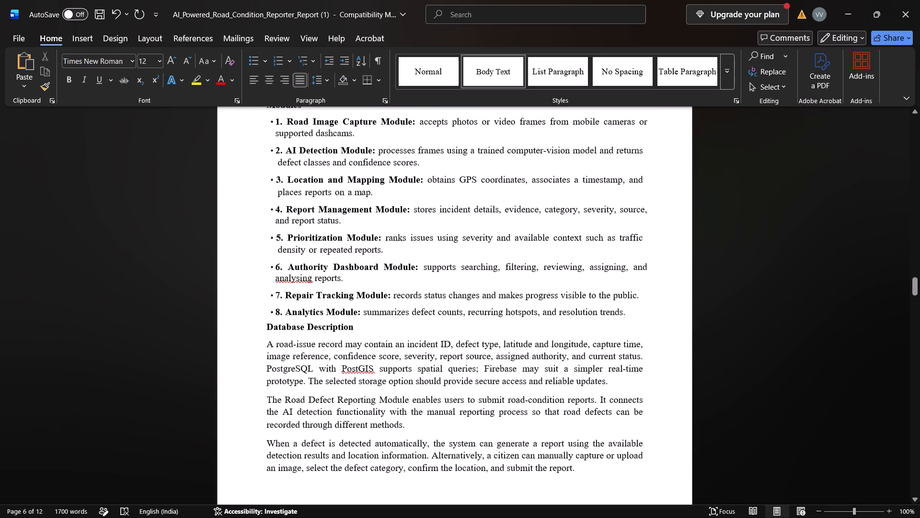
left_click(268, 327)
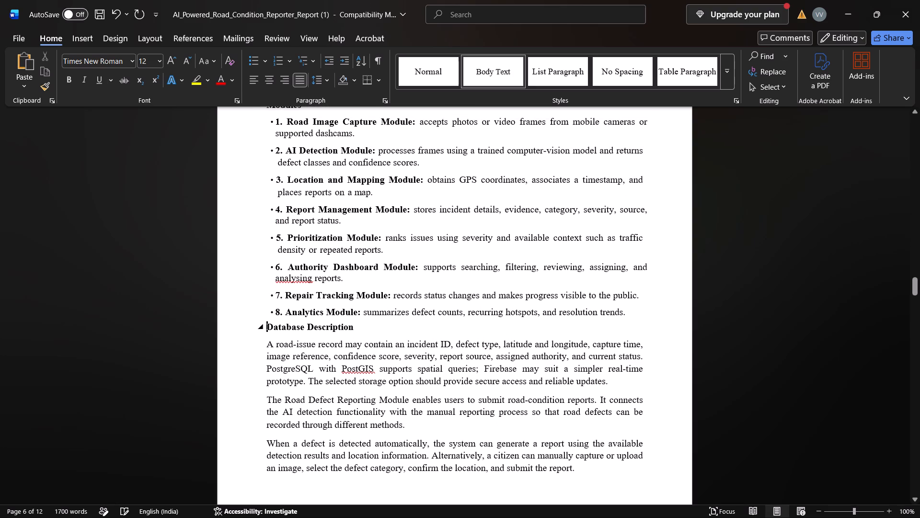
key("Return")
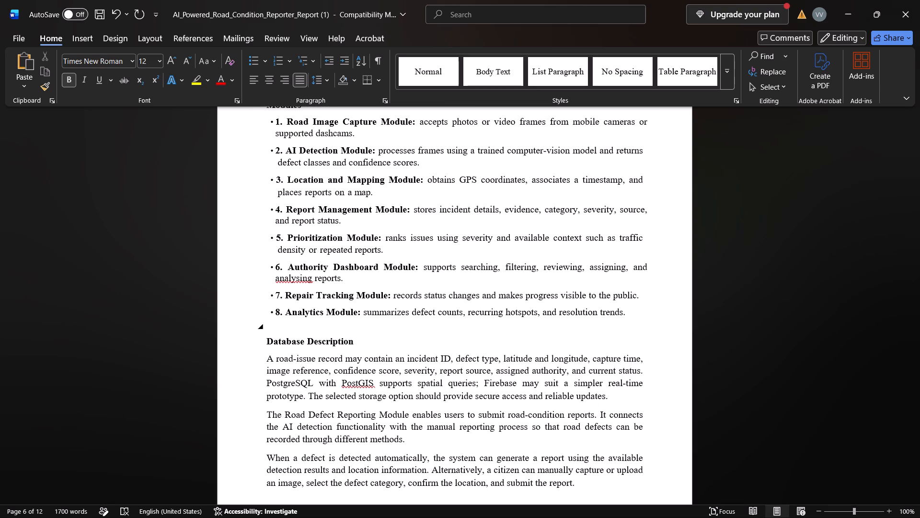
Copy ChatGPT's "Each report can be assigned a unique incident identification number" line and the Main functions list under "5. Road Defect Reporting Module".
scroll(268, 327, "down", 16)
scroll(265, 330, "up", 12)
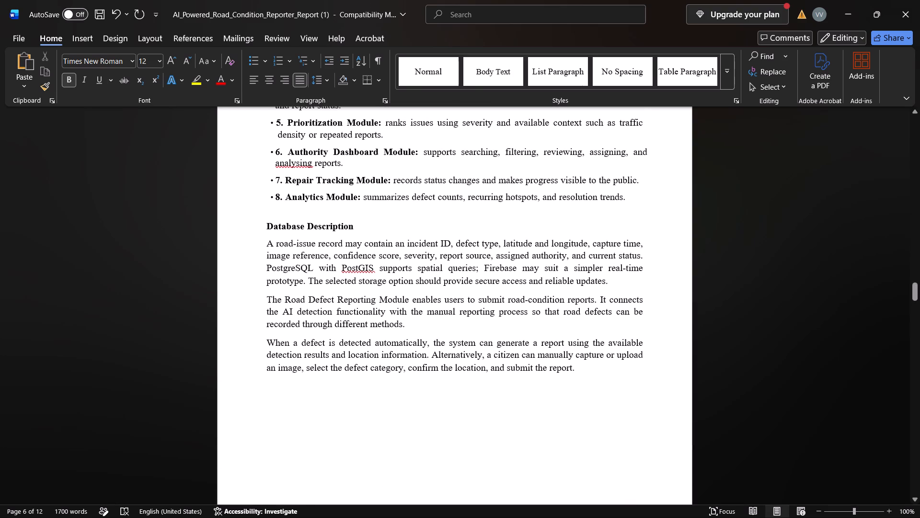
key("alt+Tab")
scroll(265, 330, "down", 9)
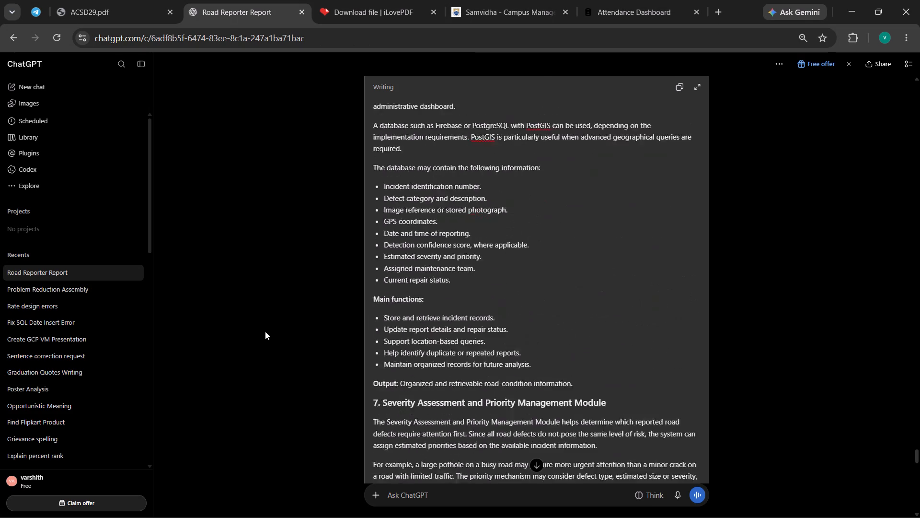
scroll(265, 331, "up", 8)
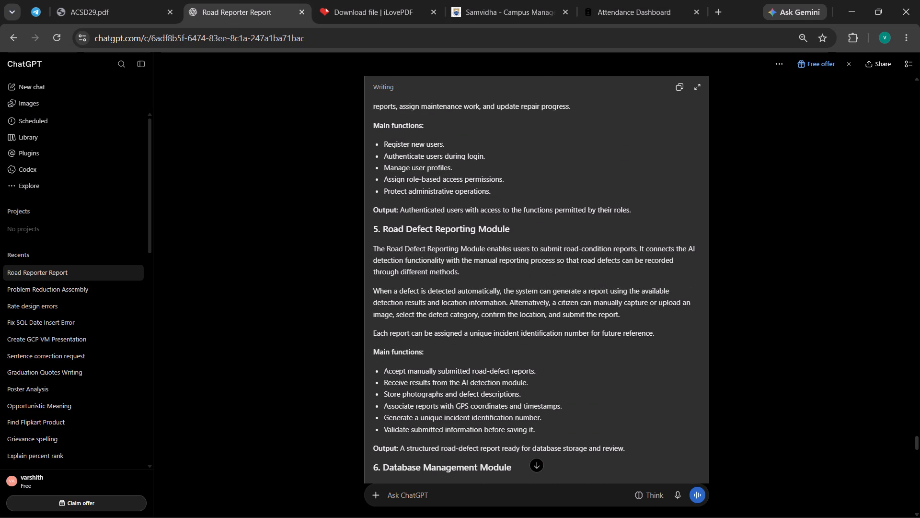
left_click_drag(373, 331, 506, 430)
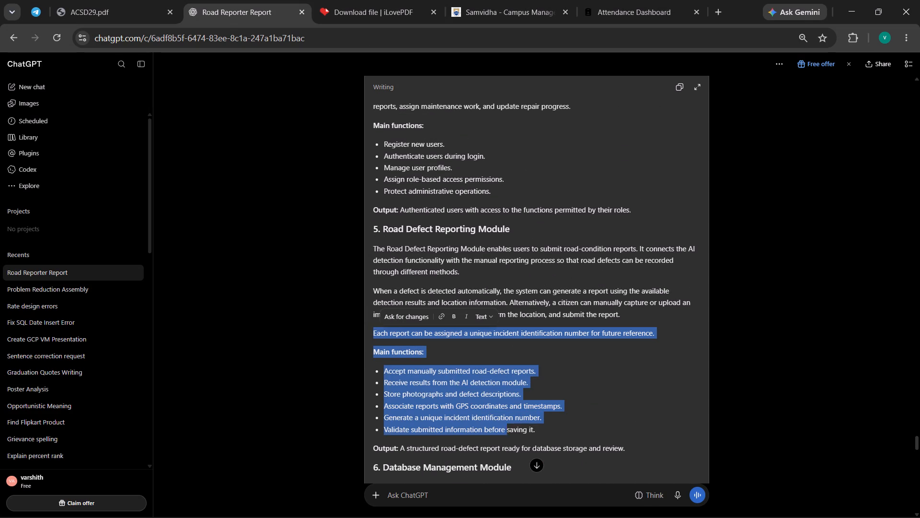
left_click_drag(506, 430, 538, 431)
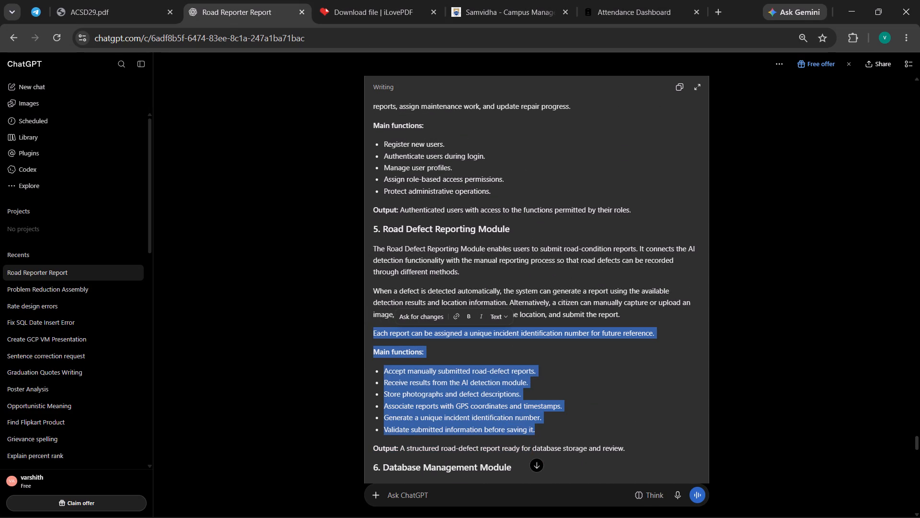
key("ctrl+c")
Paste the copied text in Word below the "When a defect is detected automatically" paragraph, closing the gap and aligning its first line with the body text.
key("alt+Tab")
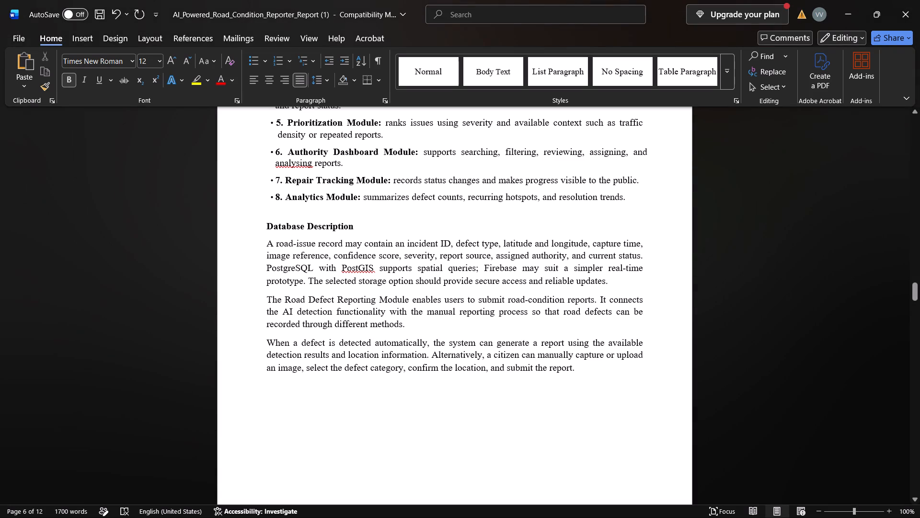
left_click(603, 375)
key("ctrl+v")
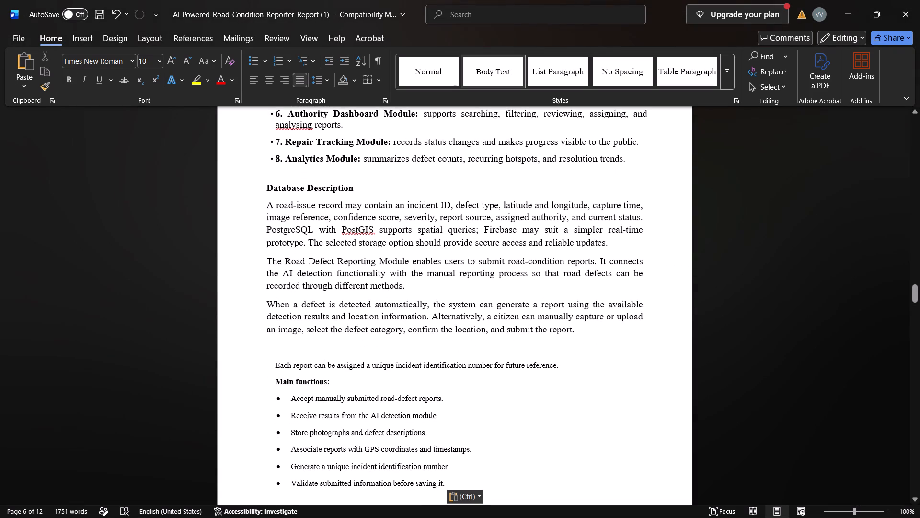
left_click(274, 368)
key("BackSpace")
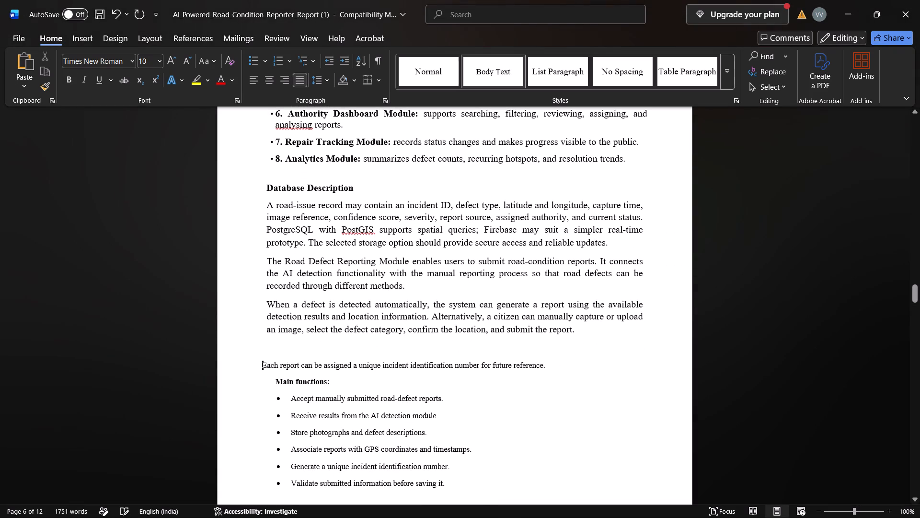
key("BackSpace")
key("space")
key("space")
key("space")
key("space")
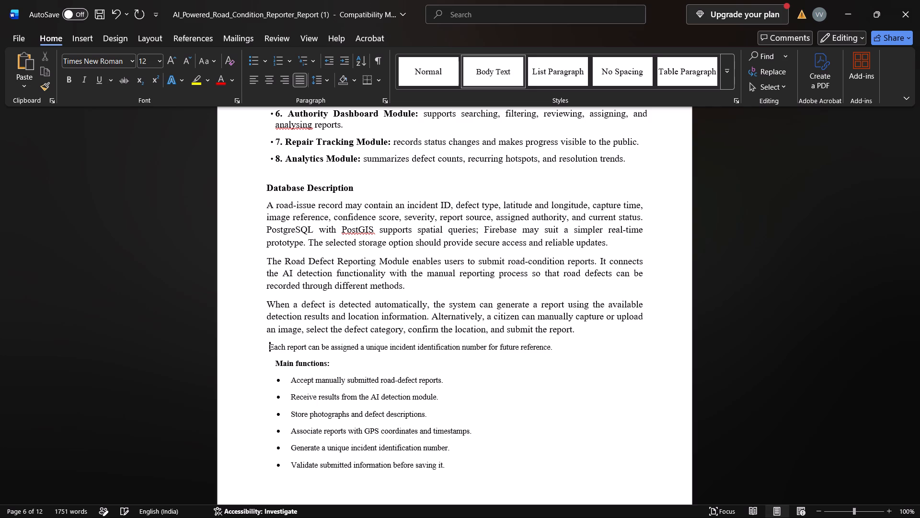
key("space")
key("BackSpace")
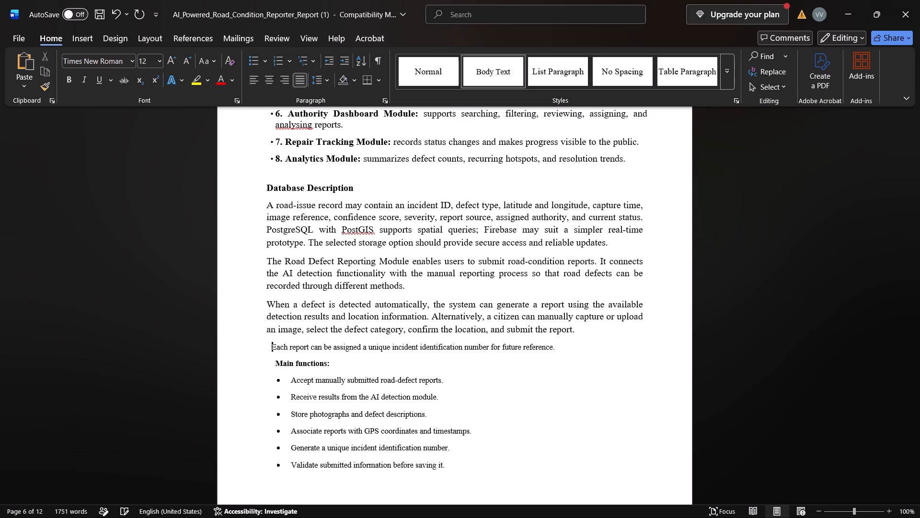
key("BackSpace")
key("BackSpace")
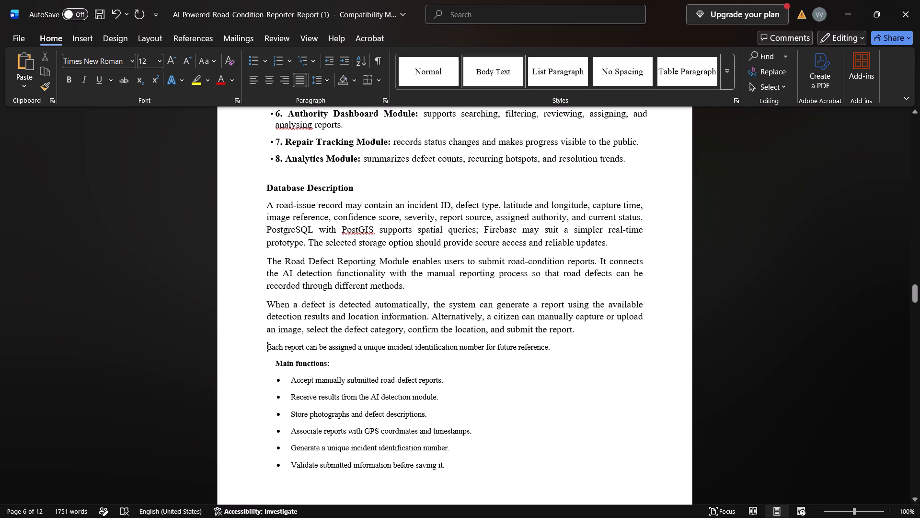
Set the pasted "Each report can be assigned" line and Main functions list to font size 12.
left_click_drag(262, 346, 447, 476)
left_click(536, 440)
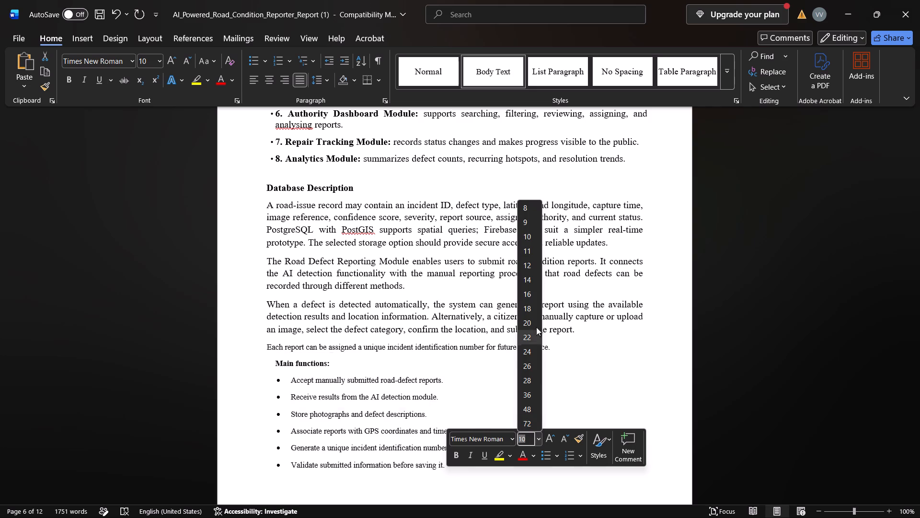
left_click(526, 266)
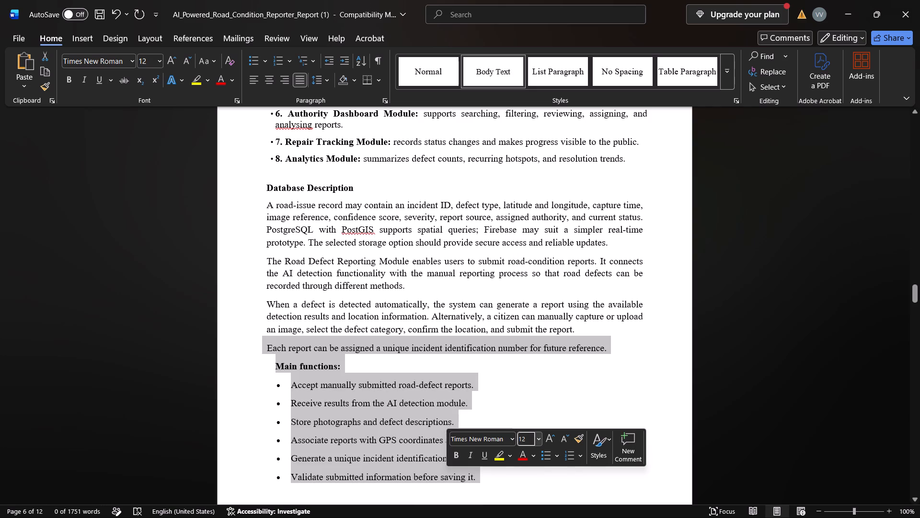
left_click(718, 308)
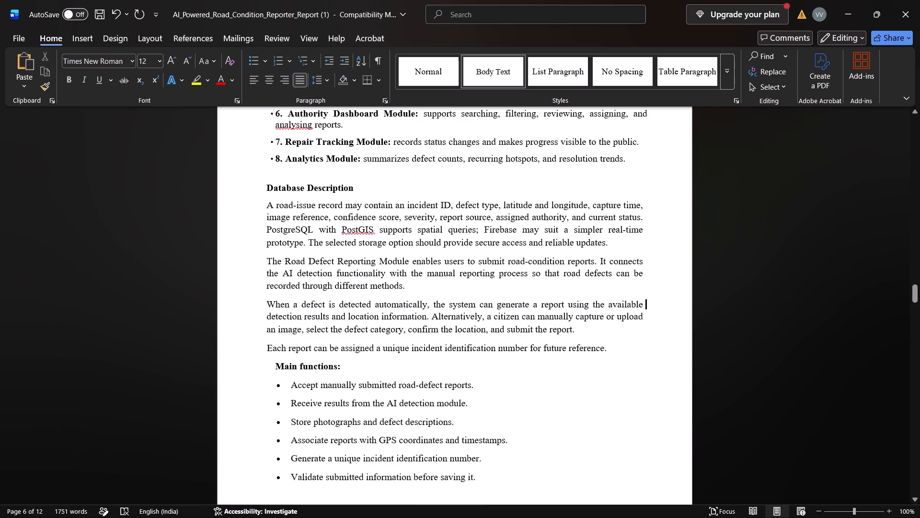
Review the report's pages through to the References and signature lines, and return to the Student Details on the first page.
scroll(713, 311, "down", 10)
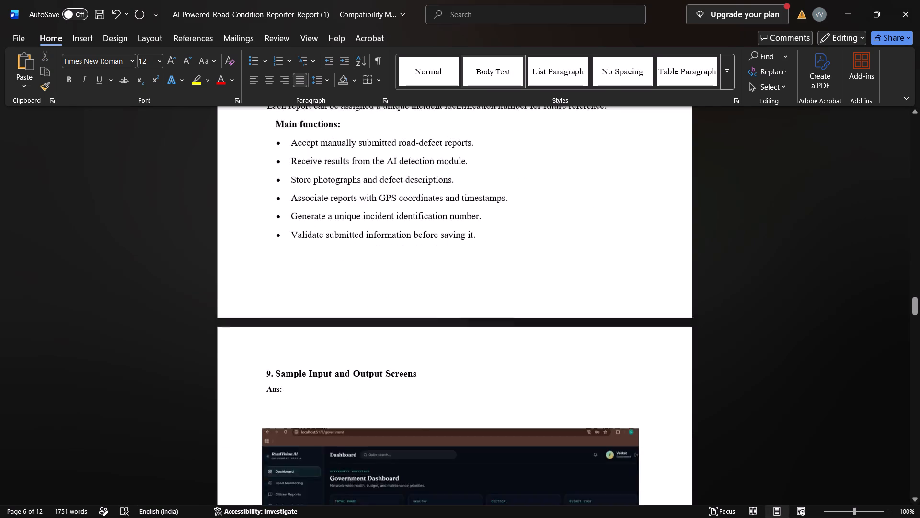
scroll(701, 319, "down", 20)
scroll(696, 320, "down", 17)
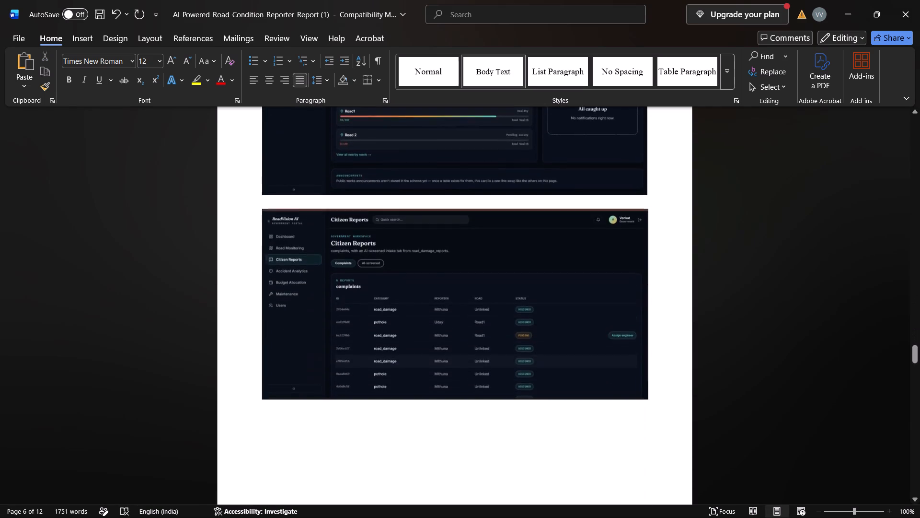
scroll(694, 320, "down", 8)
scroll(693, 320, "down", 20)
scroll(693, 320, "down", 7)
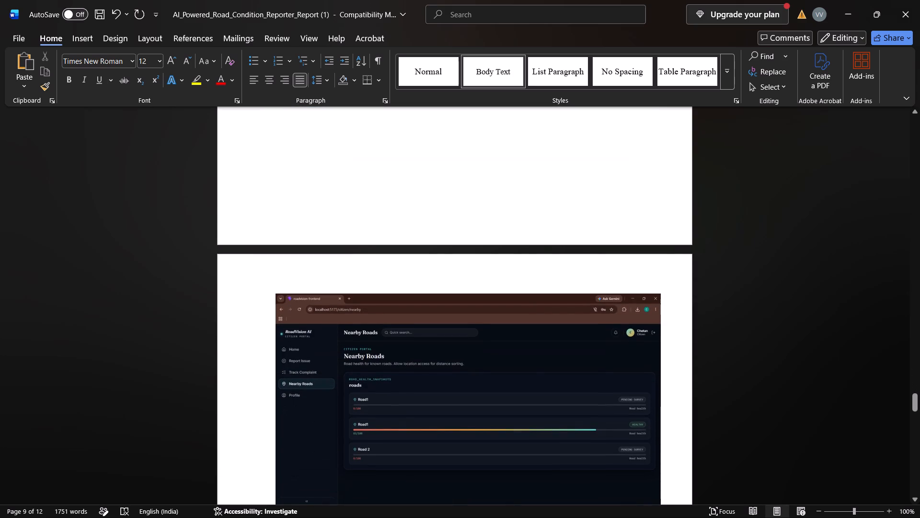
scroll(690, 320, "down", 19)
scroll(657, 334, "down", 13)
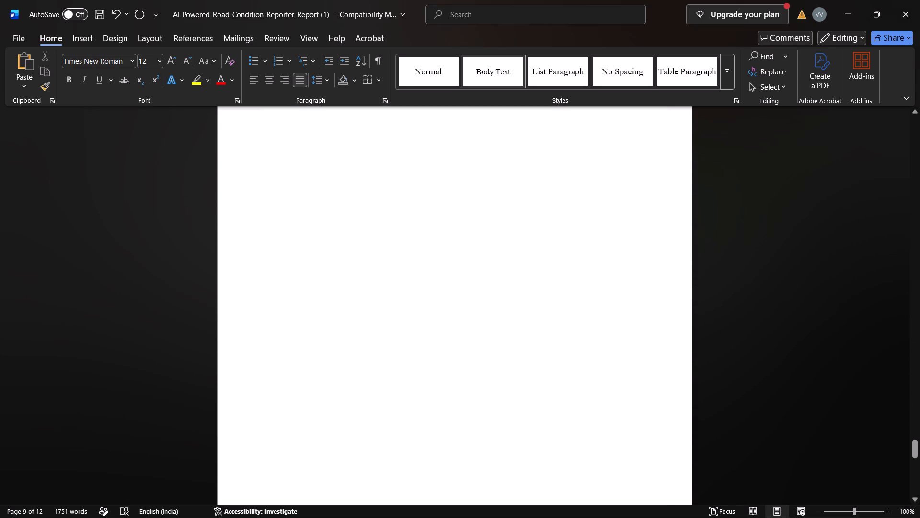
scroll(655, 335, "down", 20)
scroll(655, 335, "down", 19)
scroll(649, 339, "up", 3)
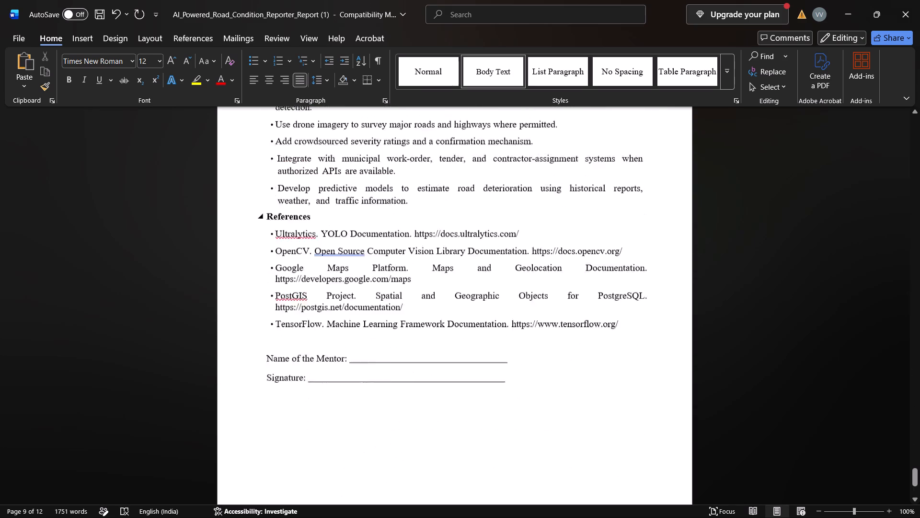
scroll(649, 339, "up", 20)
scroll(649, 339, "up", 19)
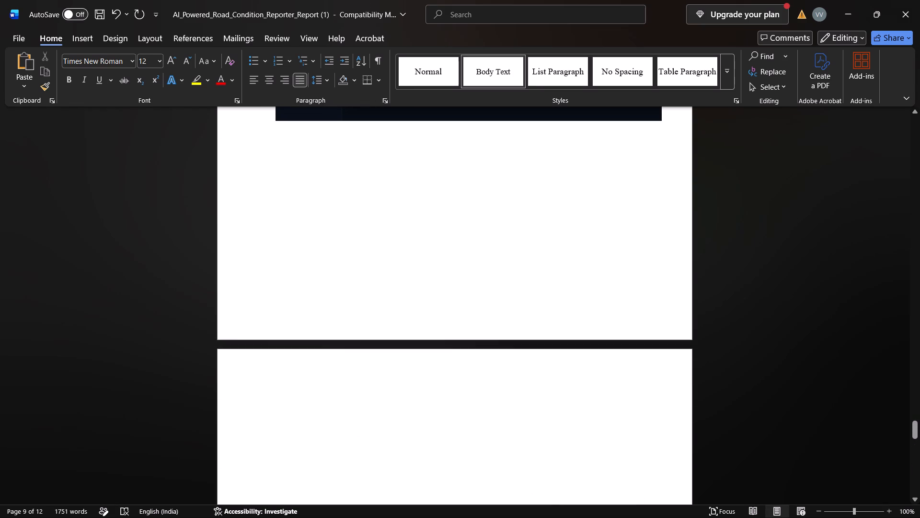
left_click_drag(917, 423, 910, 382)
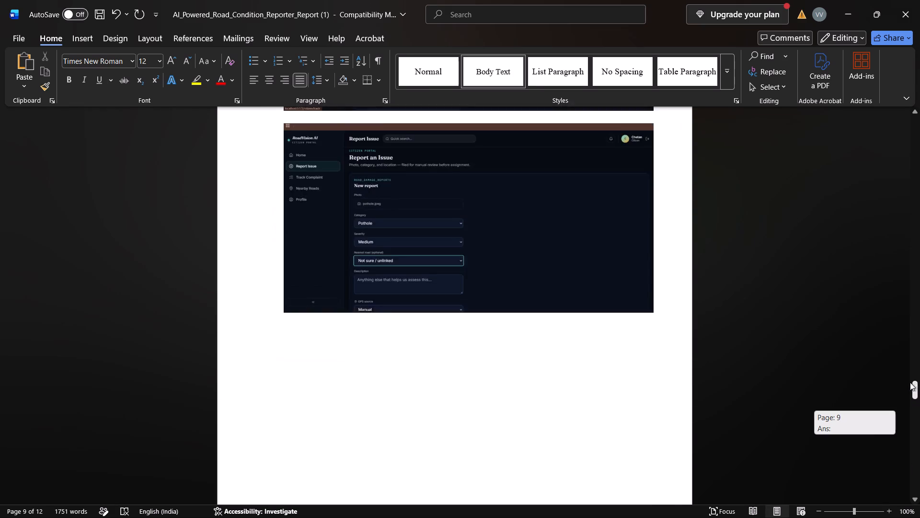
left_click_drag(910, 382, 918, 296)
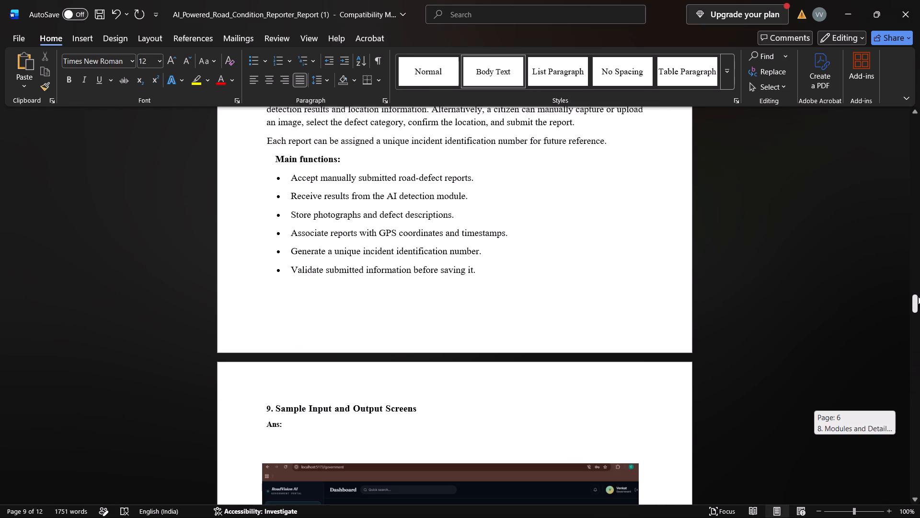
left_click_drag(918, 296, 902, 245)
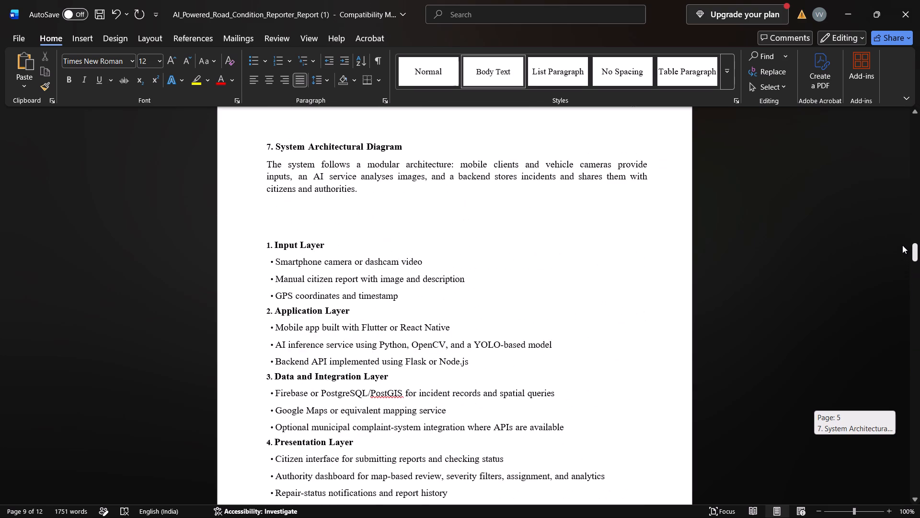
left_click_drag(902, 245, 900, 201)
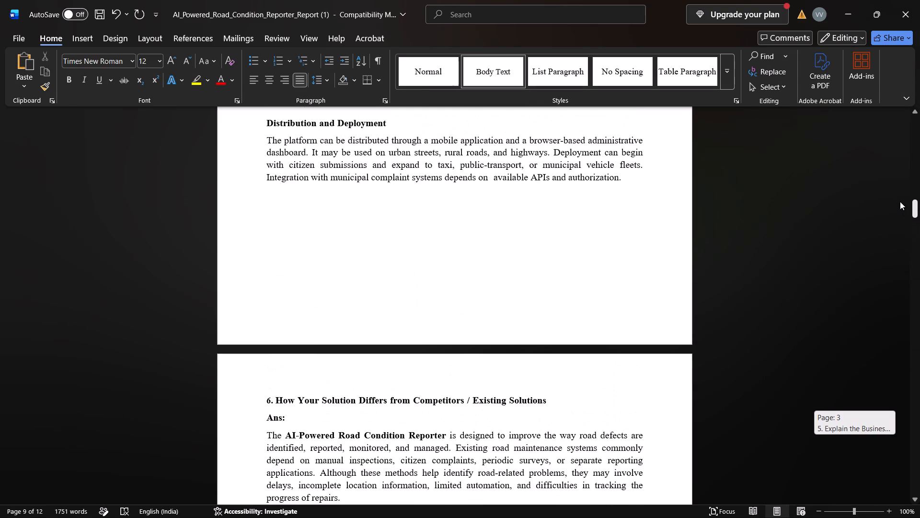
left_click_drag(900, 201, 898, 201)
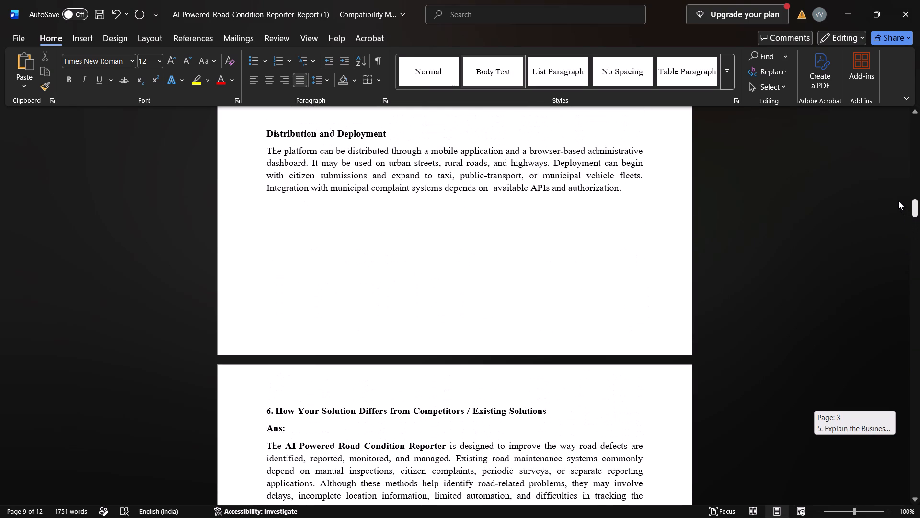
left_click_drag(898, 201, 910, 118)
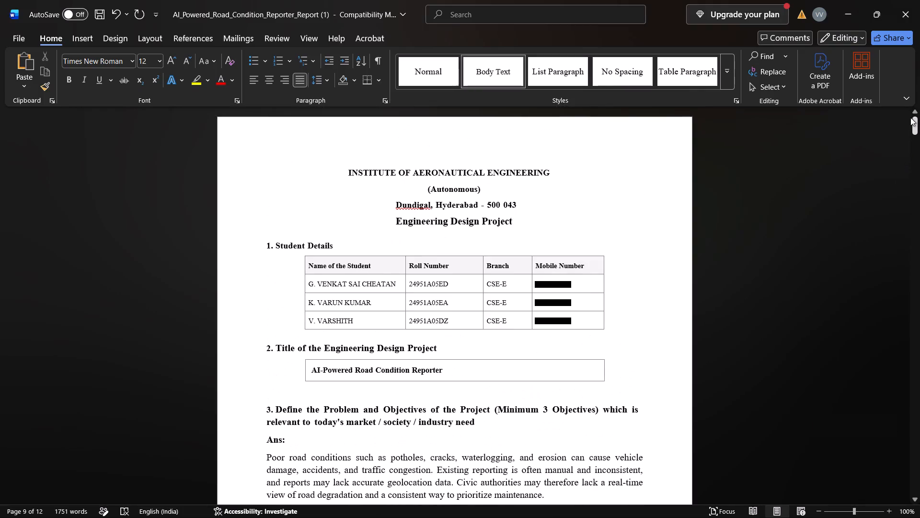
Switch to the Road Reporter Report chat in Chrome.
key("alt+Tab")
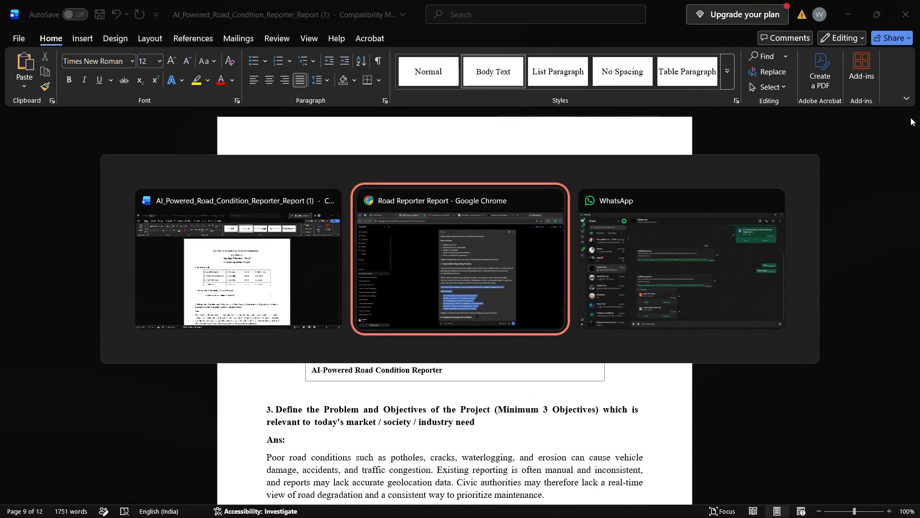
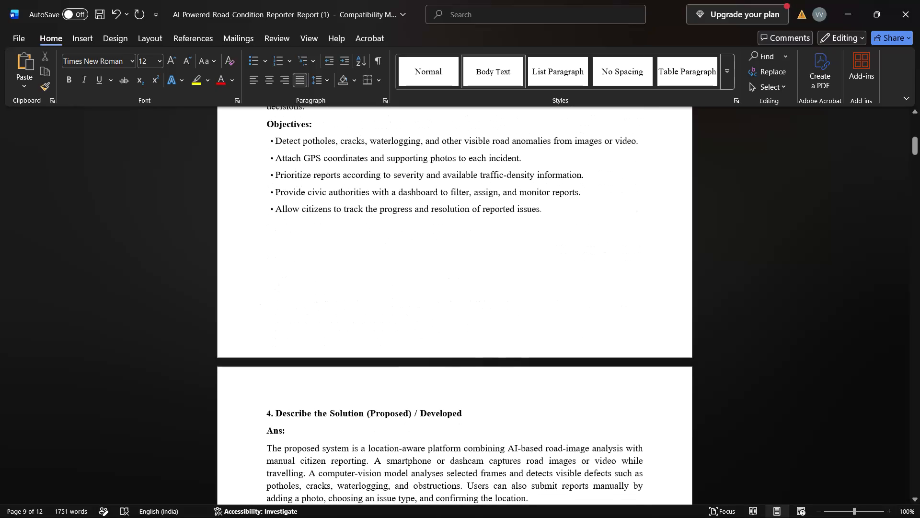
Review the report's layout from the Objectives list through the solution sections and screenshots to the References and mentor signature lines.
scroll(632, 305, "down", 12)
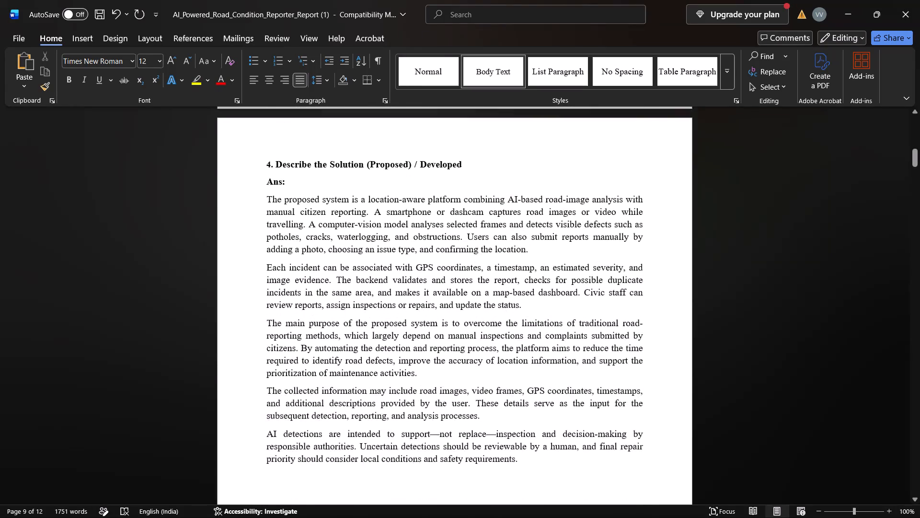
scroll(632, 305, "down", 4)
scroll(632, 305, "down", 20)
scroll(630, 308, "down", 9)
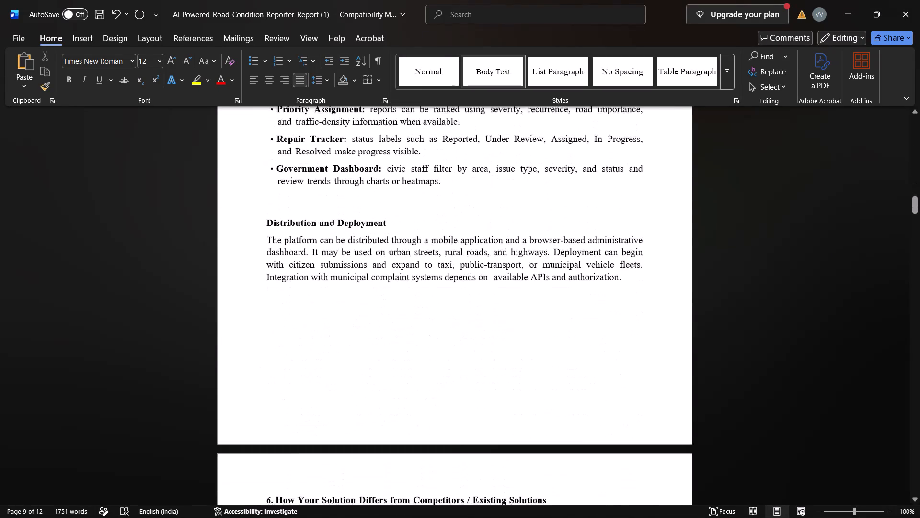
scroll(629, 309, "down", 20)
scroll(629, 309, "down", 20)
scroll(629, 309, "down", 8)
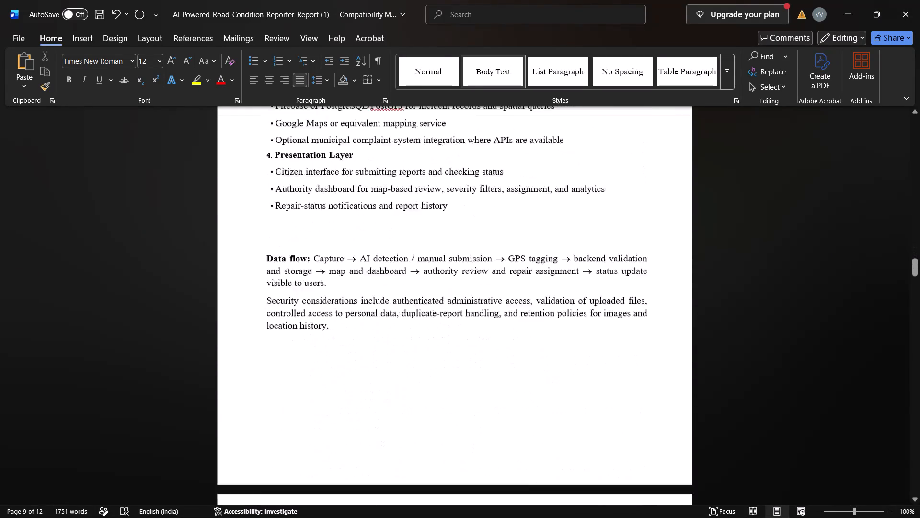
scroll(625, 313, "down", 17)
scroll(625, 315, "down", 20)
scroll(625, 315, "down", 6)
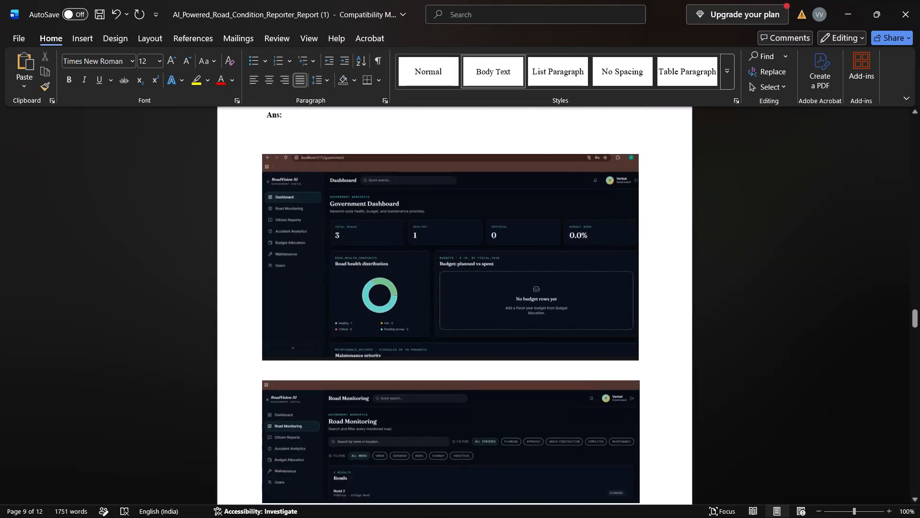
scroll(622, 323, "down", 3)
scroll(621, 323, "down", 20)
scroll(621, 323, "down", 20)
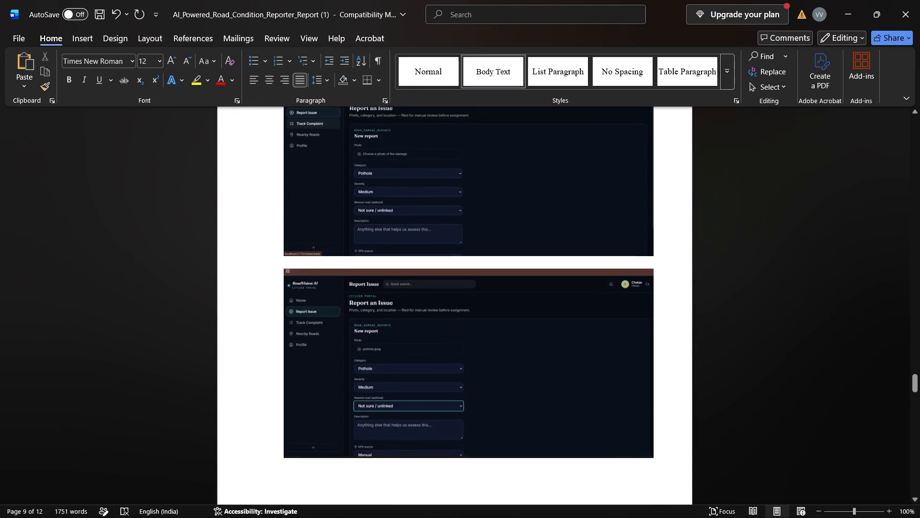
scroll(613, 332, "down", 20)
scroll(613, 332, "down", 19)
scroll(612, 333, "down", 9)
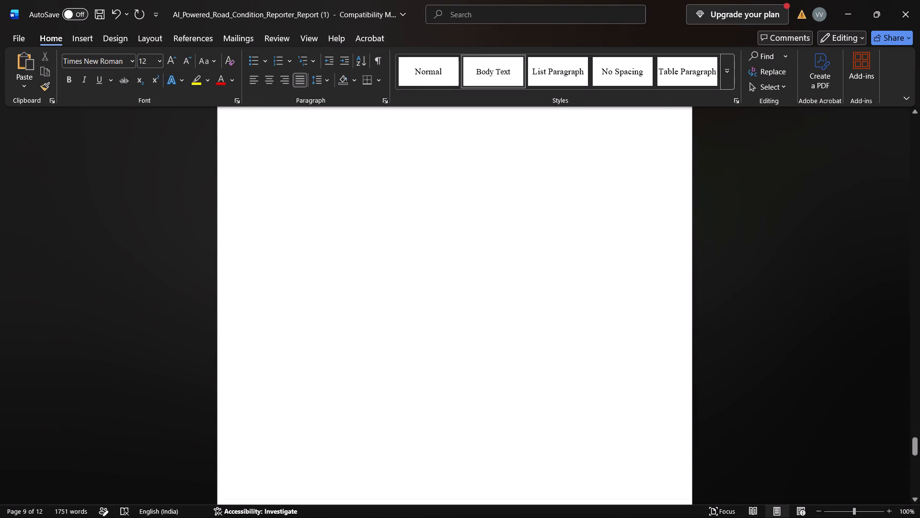
scroll(612, 333, "down", 20)
scroll(612, 333, "down", 20)
scroll(612, 333, "down", 6)
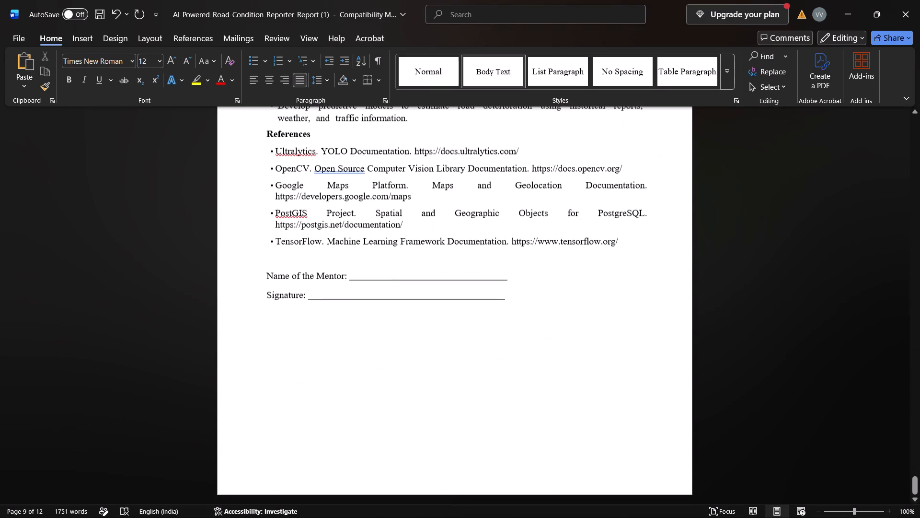
scroll(611, 331, "down", 1)
Save the AI_Powered_Road_Condition_Reporter_Report (1) document.
key("ctrl+s")
key("ctrl+s")
key("ctrl+s")
key("ctrl+s")
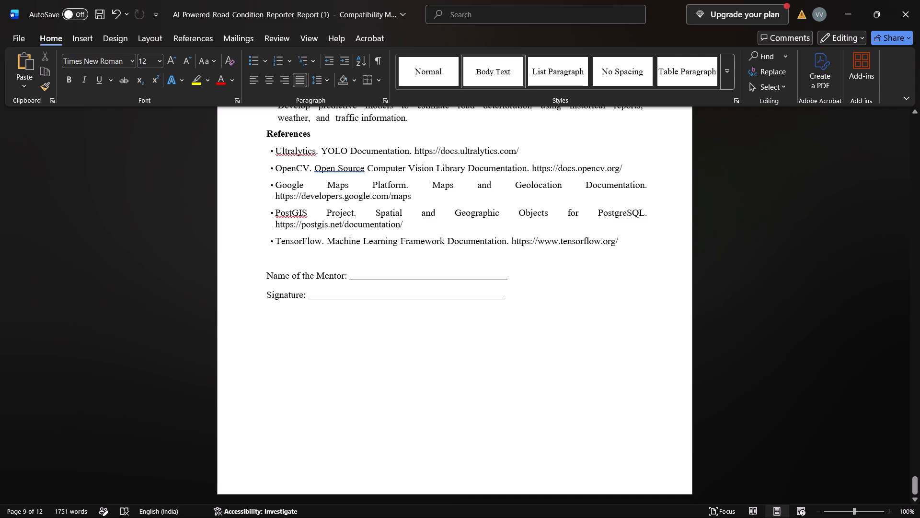
key("ctrl+s")
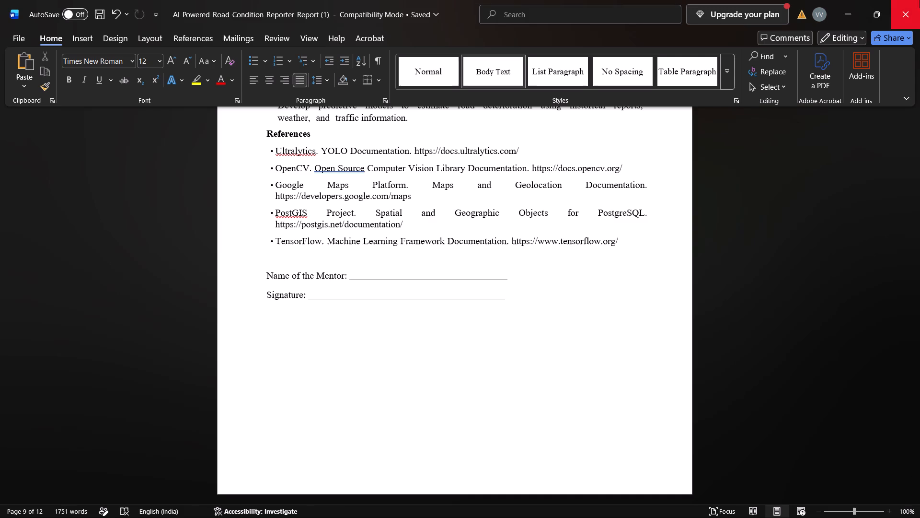
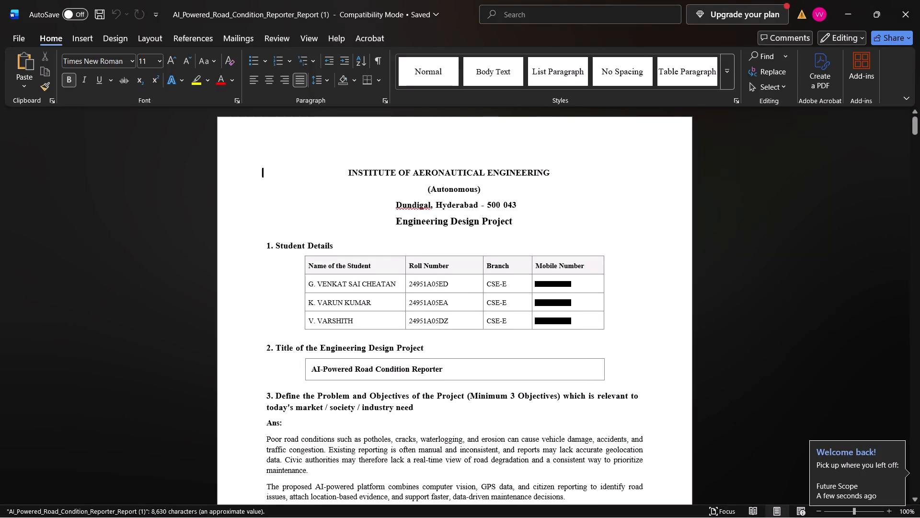
Add a capital A to the end of the middle name's first word in the first student's row of the Student Details table.
scroll(719, 404, "down", 9)
scroll(719, 404, "up", 7)
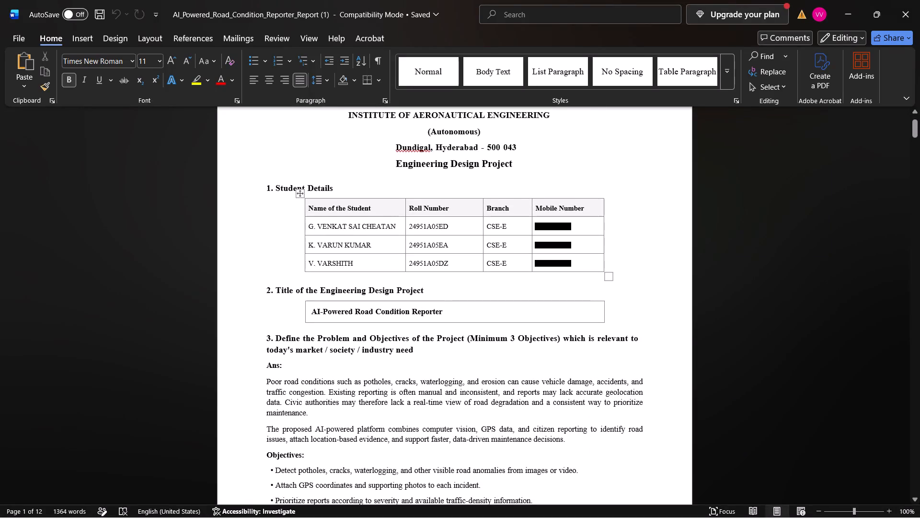
left_click(346, 229)
key("a")
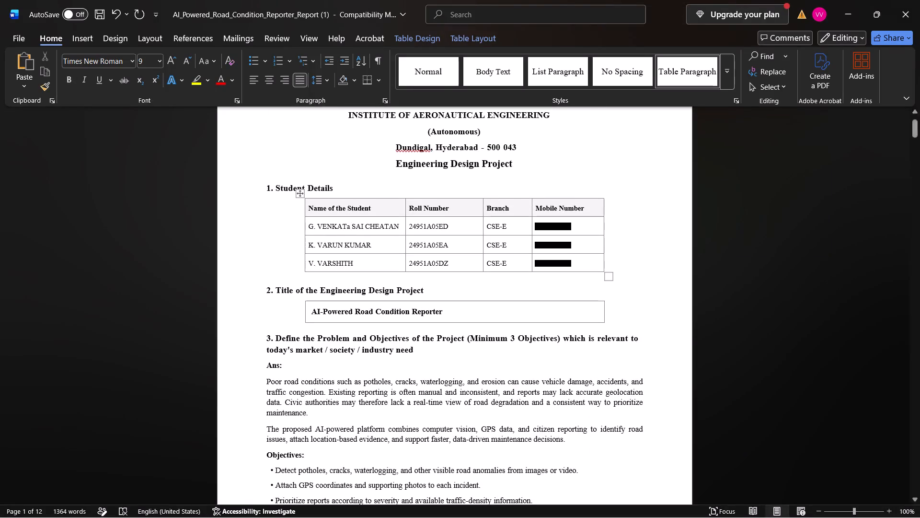
key("BackSpace")
key("shift+a")
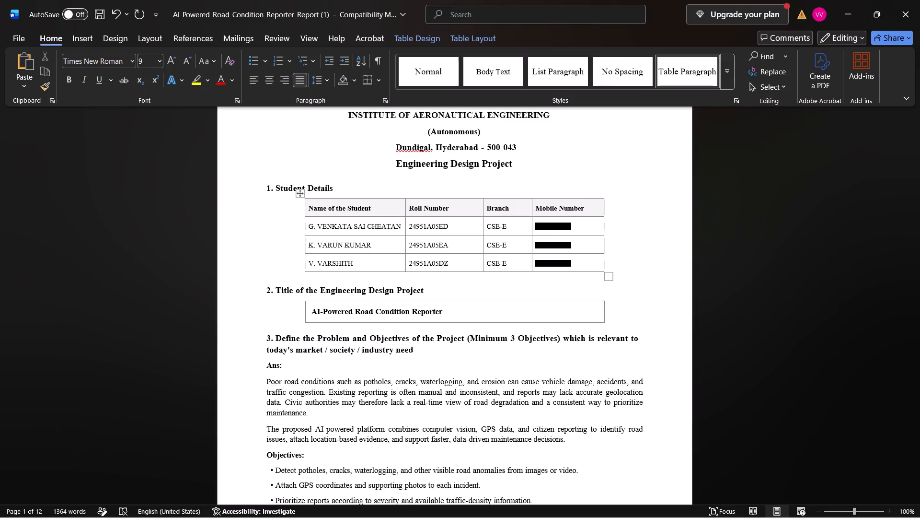
Save the AI_Powered_Road_Condition_Reporter_Report (1) document with the corrected student name.
key("ctrl+s")
key("ctrl+s")
key("ctrl+s")
key("ctrl+s")
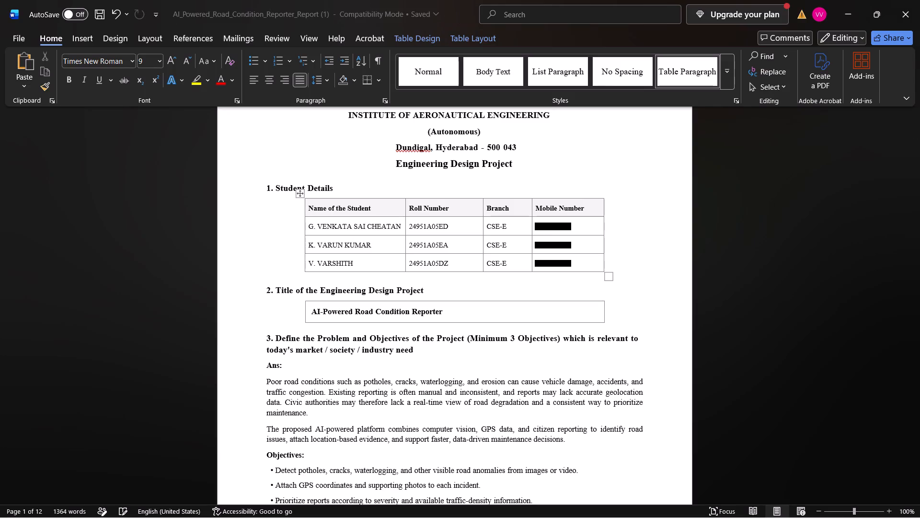
left_click(728, 236)
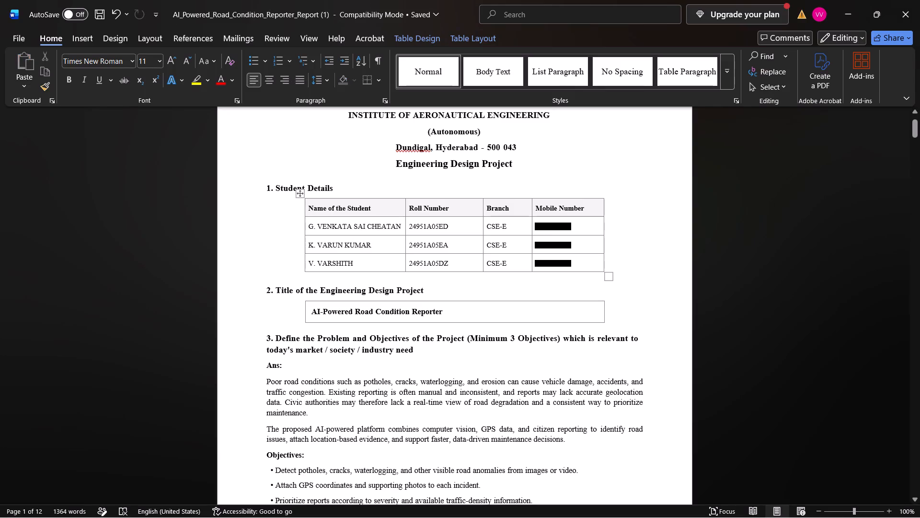
Review the report's page layout from the Objectives list through the solution's main components to section 5 on business and distribution features.
scroll(718, 247, "down", 10)
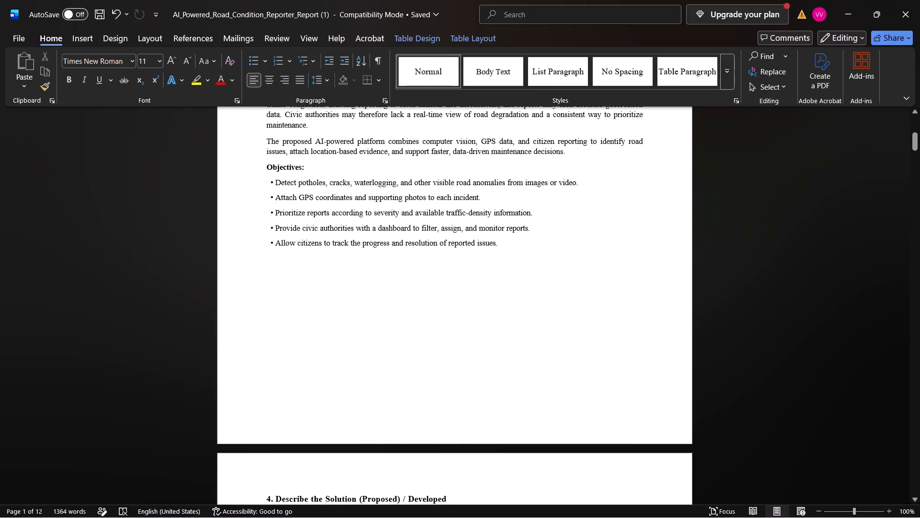
scroll(713, 256, "down", 19)
scroll(711, 260, "down", 2)
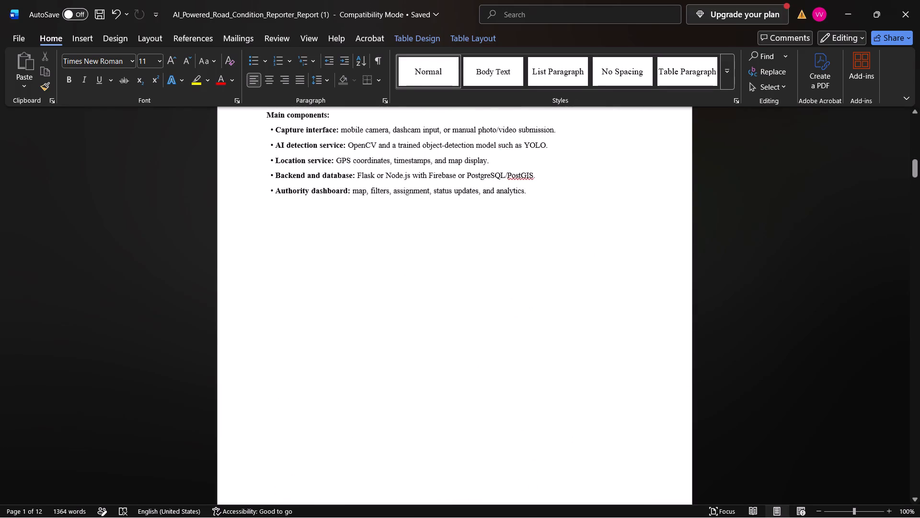
scroll(711, 260, "down", 7)
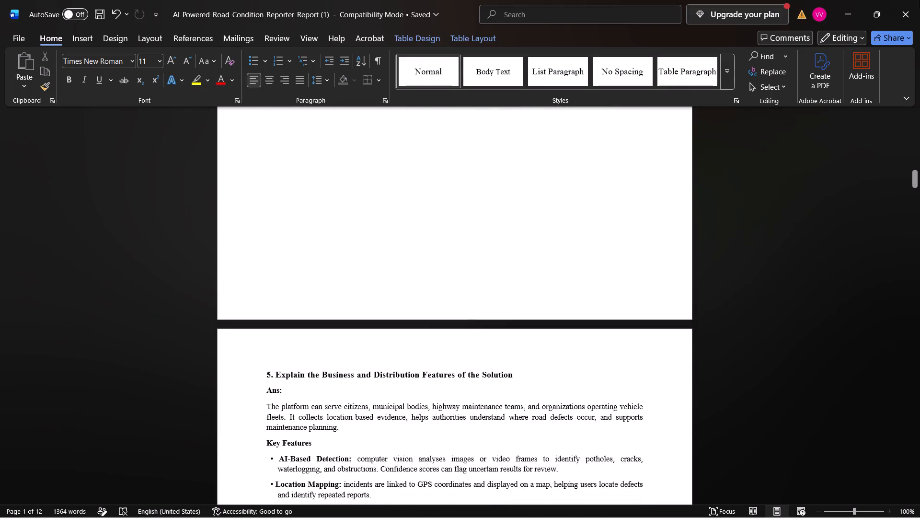
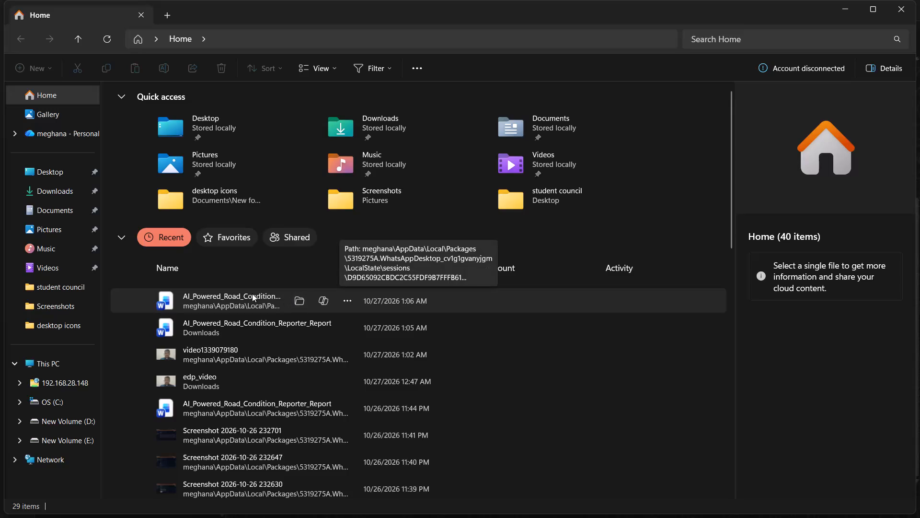
Reopen the recent AI_Powered_Road_Condition_Reporter_Report (1) document and review its pages from the Objectives list through section 5, closing it when done.
double_click(257, 298)
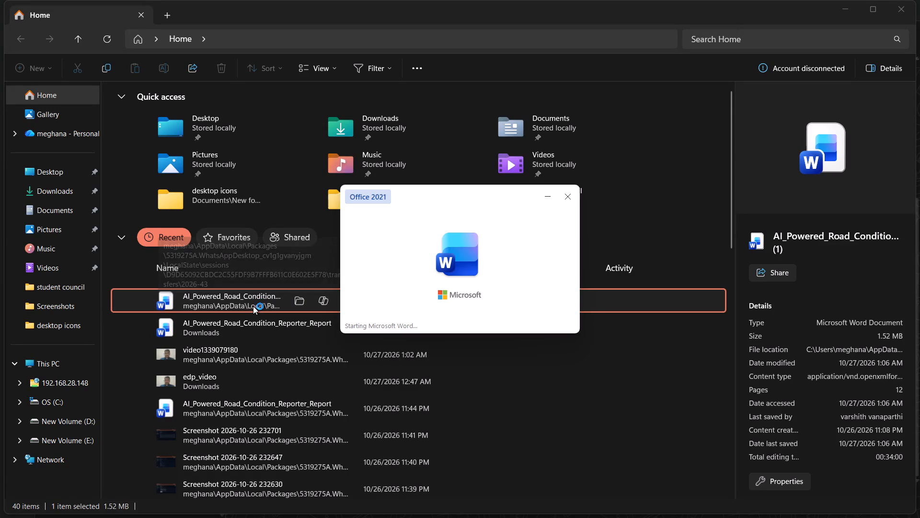
scroll(282, 310, "down", 11)
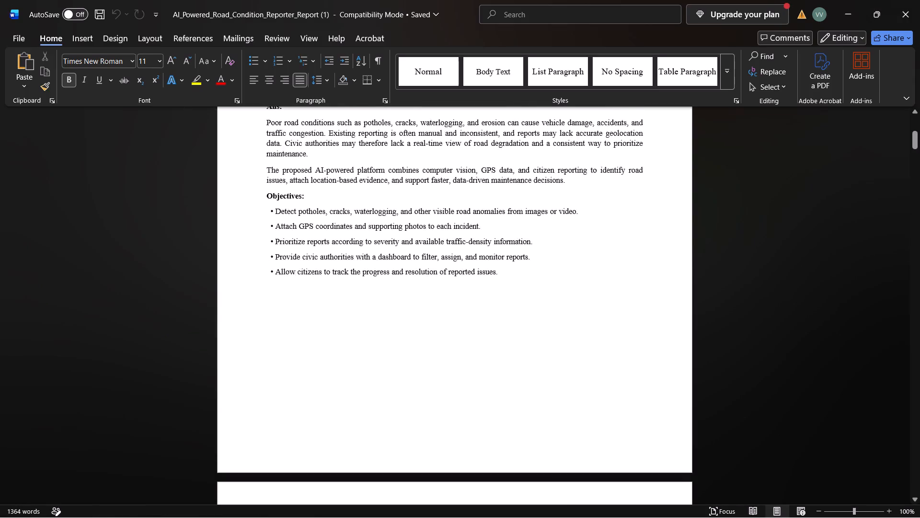
scroll(289, 315, "down", 19)
scroll(291, 314, "down", 19)
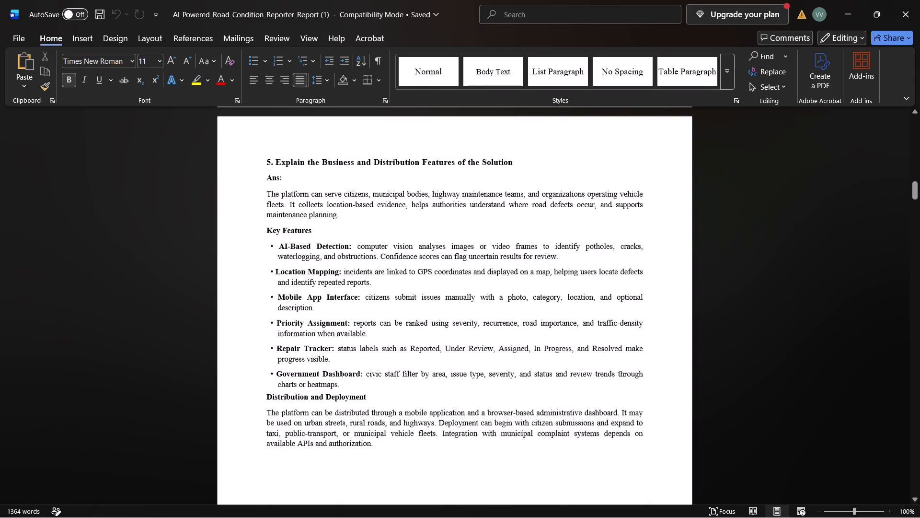
left_click(919, 0)
Open the Downloads copy of AI_Powered_Road_Condition_Reporter_Report and review it from Student Details through section 8 on modules, closing it when done.
double_click(252, 320)
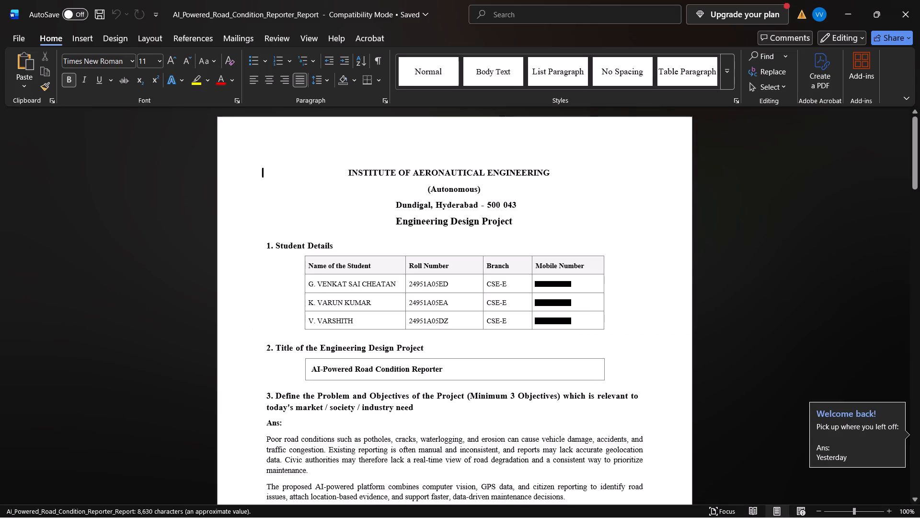
scroll(269, 302, "down", 18)
scroll(268, 305, "down", 19)
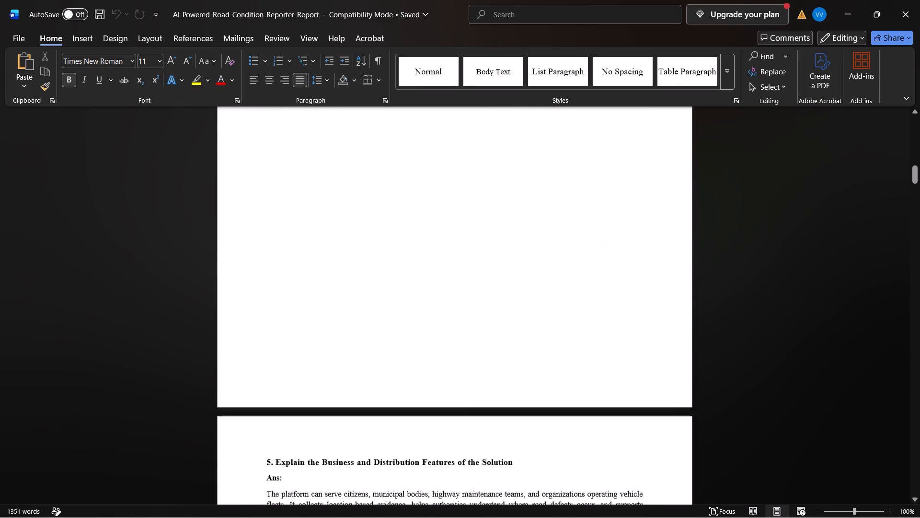
scroll(266, 304, "down", 19)
scroll(266, 301, "down", 20)
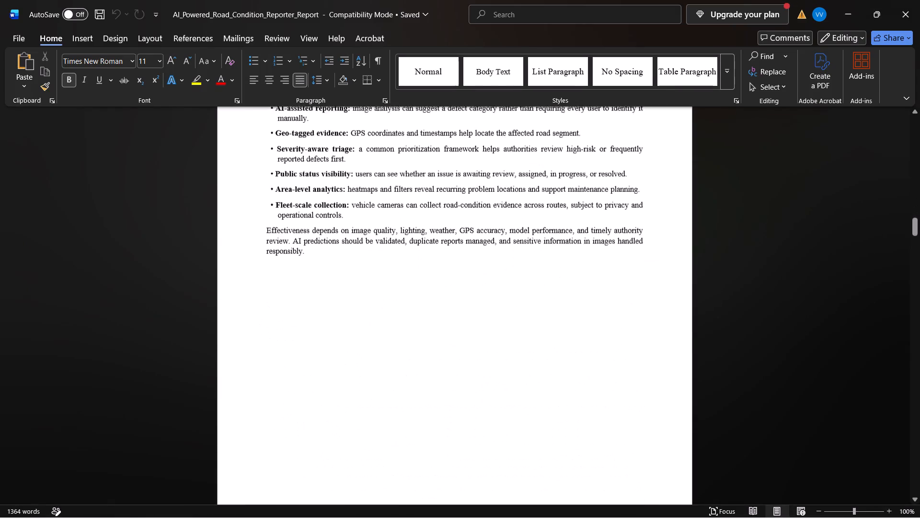
scroll(267, 293, "down", 20)
scroll(267, 293, "down", 20)
scroll(267, 293, "down", 1)
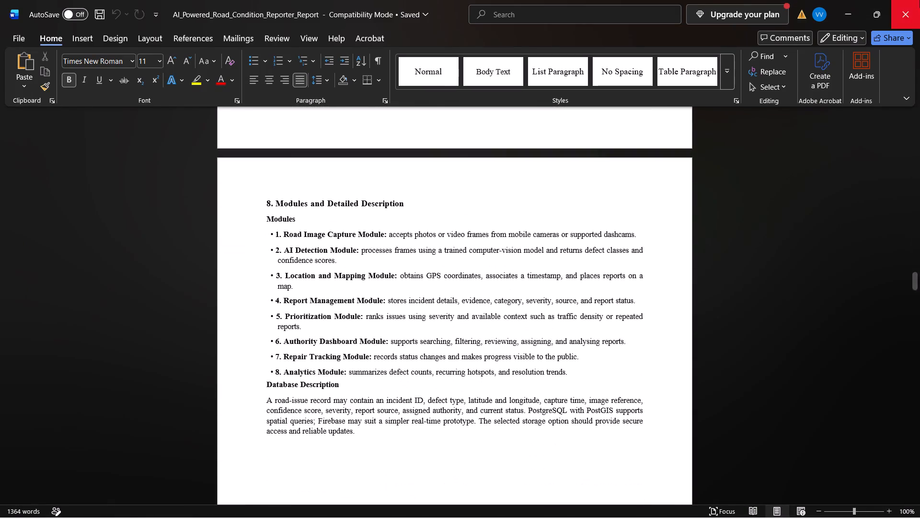
left_click(919, 0)
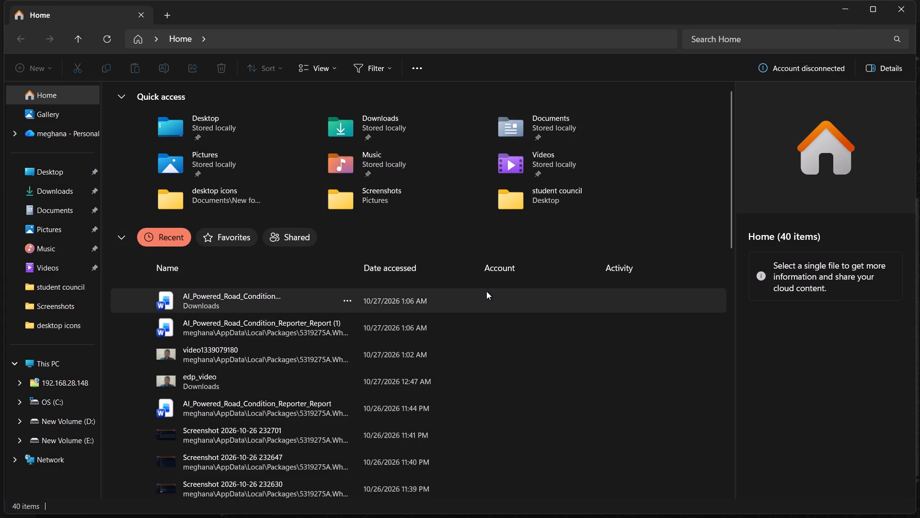
Search the computer's apps for Word.
left_click(486, 291)
key("w")
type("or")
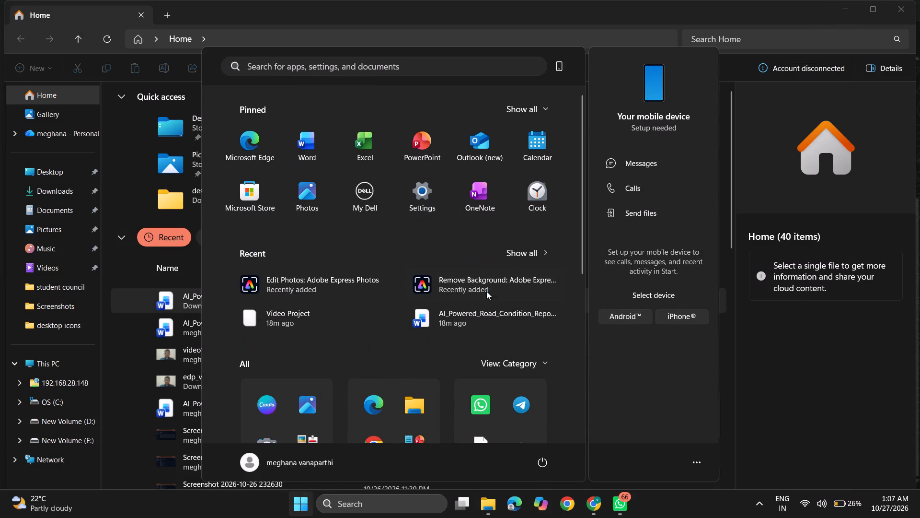
Search the computer's apps for "wor".
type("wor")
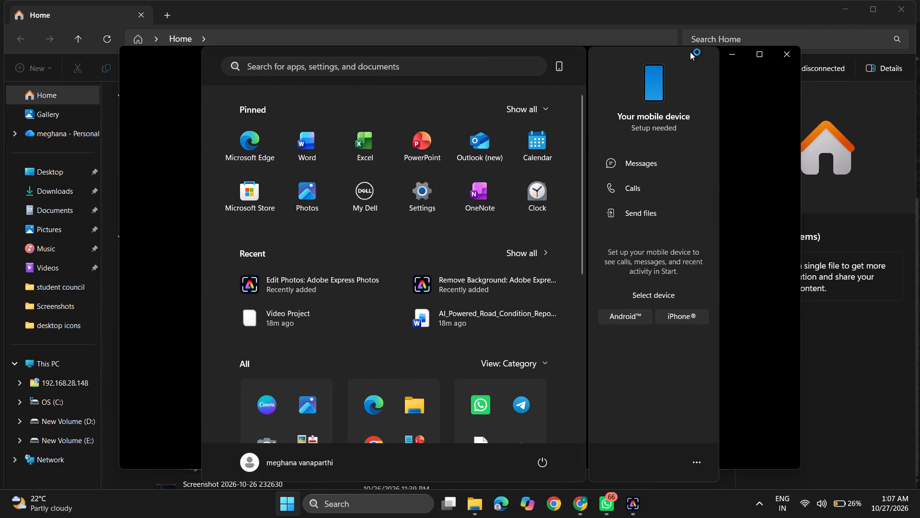
Close the File Explorer window showing the Home folder.
left_click(897, 11)
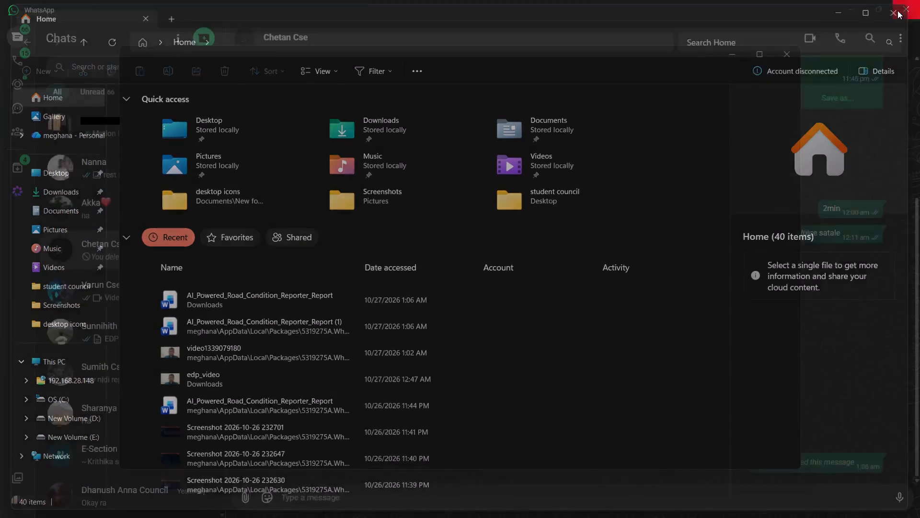
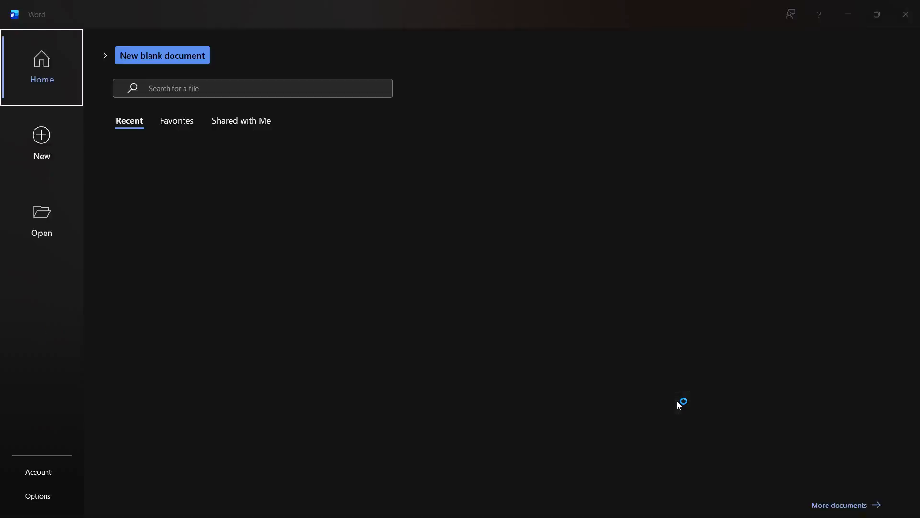
Open the recent AI_Powered_Road_Condition_Reporter_Report document and review it up to section 4 describing the proposed solution.
double_click(364, 178)
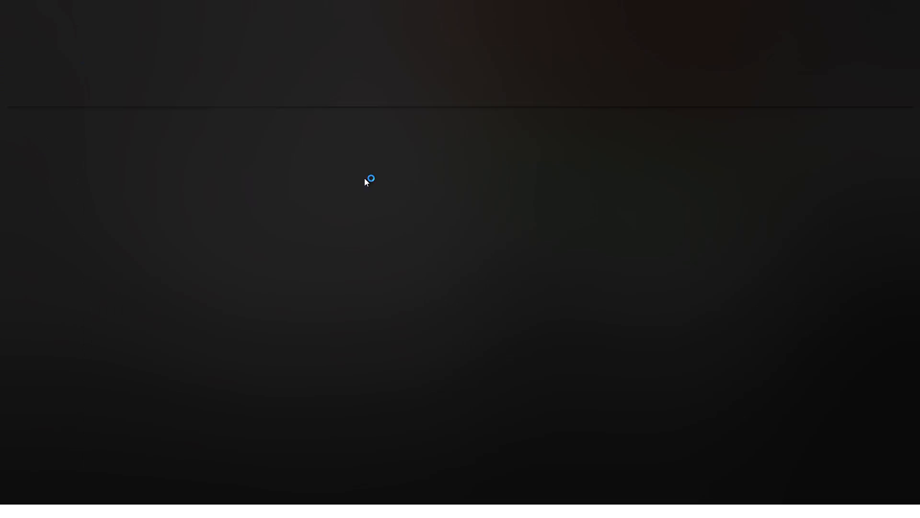
scroll(393, 283, "down", 20)
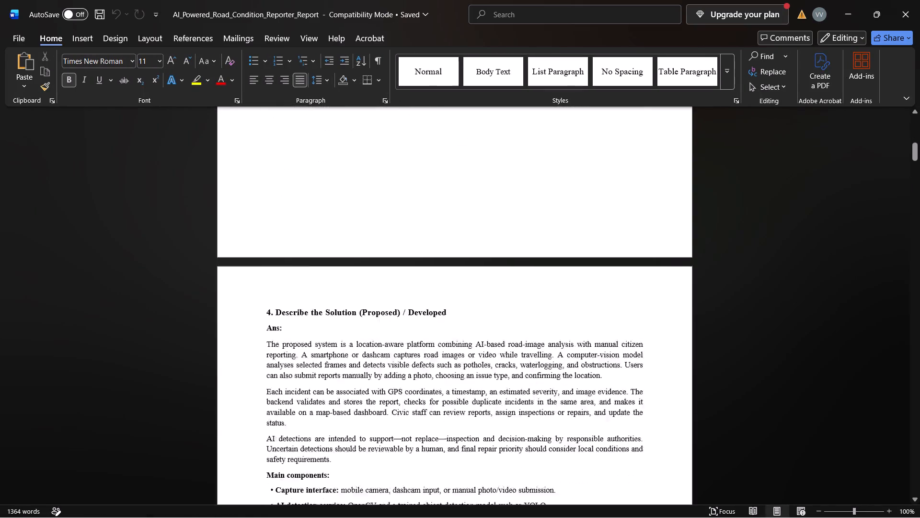
Review the report from section 4 to section 7, reopen its recent Downloads entry, and look back through it to Student Details.
scroll(396, 292, "down", 9)
scroll(396, 294, "down", 19)
scroll(394, 296, "down", 6)
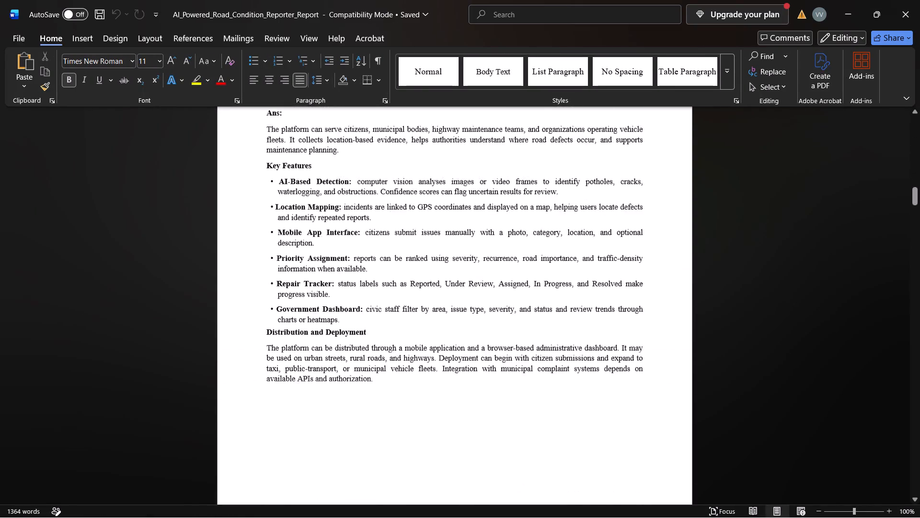
scroll(394, 296, "down", 13)
scroll(393, 298, "down", 16)
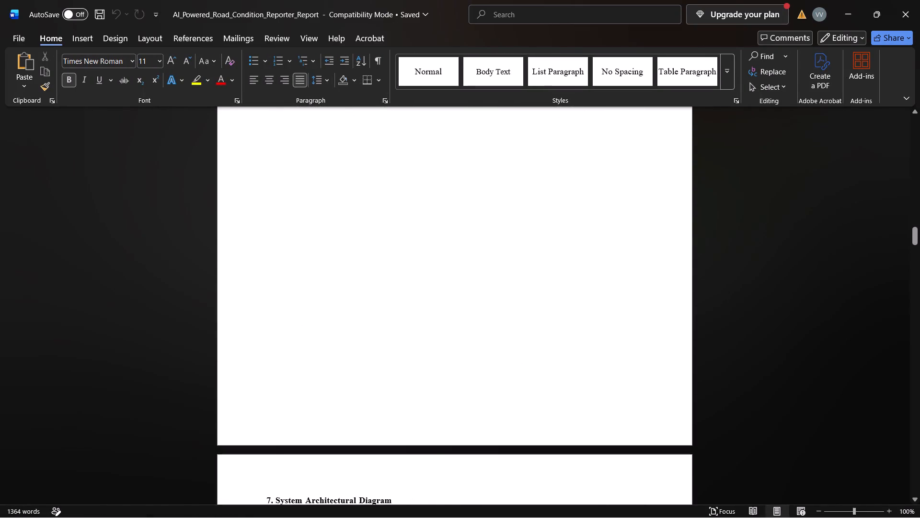
left_click(18, 43)
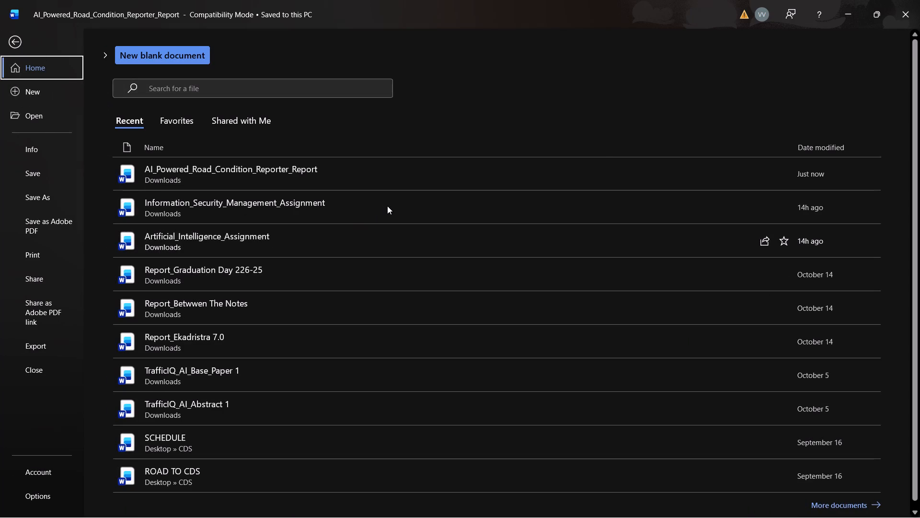
left_click(397, 179)
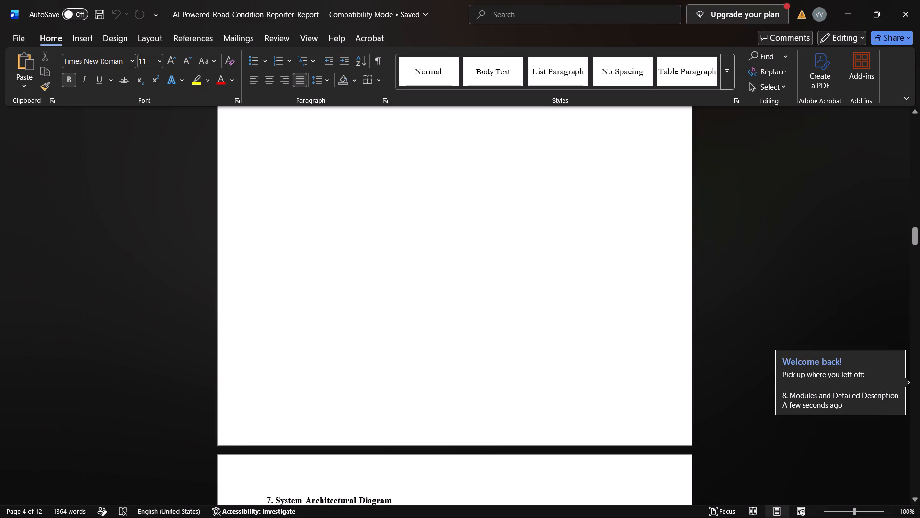
scroll(502, 324, "up", 20)
scroll(502, 324, "up", 20)
scroll(502, 324, "up", 3)
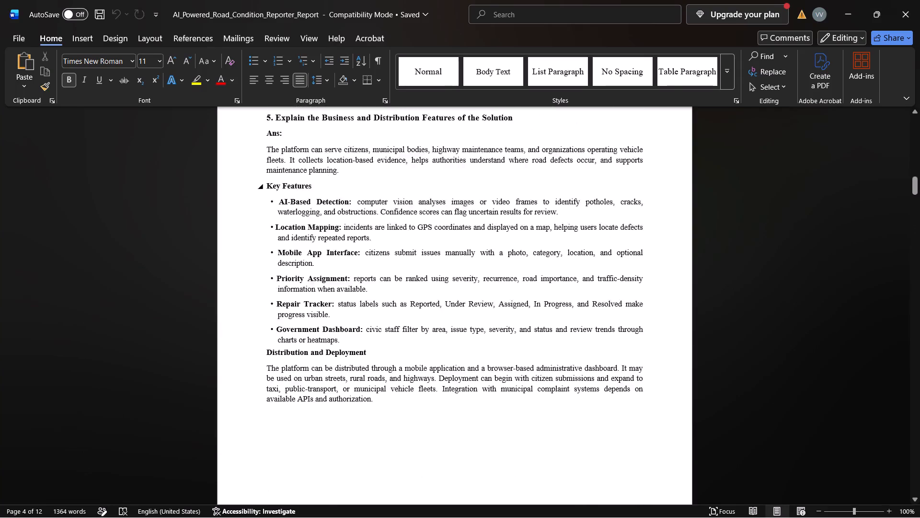
scroll(503, 324, "up", 20)
scroll(503, 324, "up", 20)
scroll(503, 324, "up", 12)
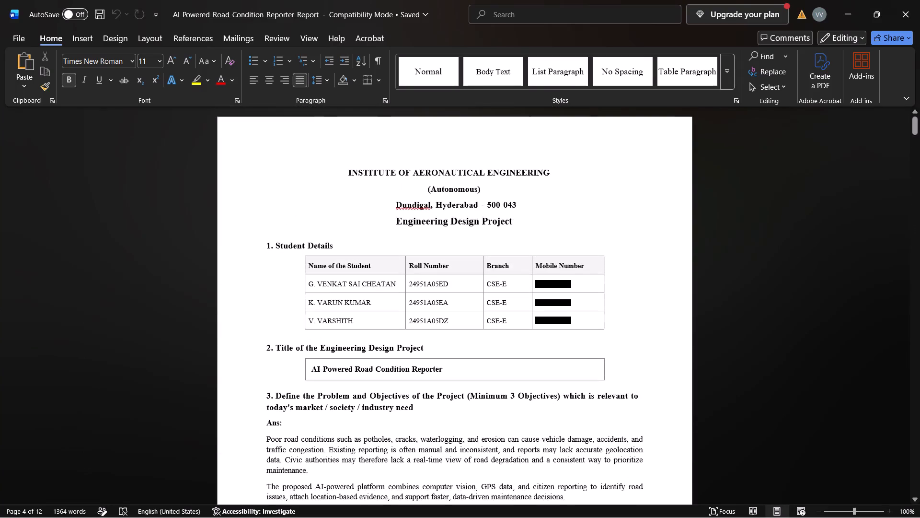
scroll(503, 324, "up", 4)
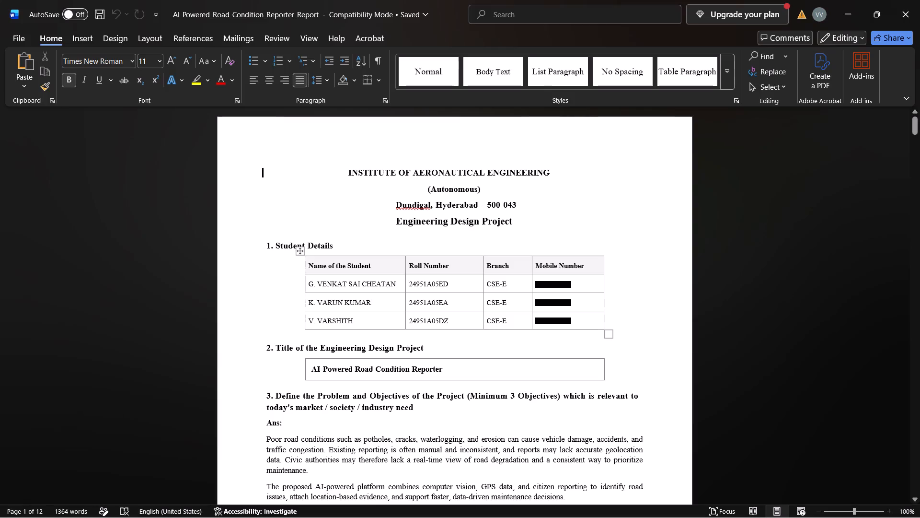
Set the font size to 12 for all text from the section 2 title heading through section 3's Objectives list.
scroll(540, 318, "down", 8)
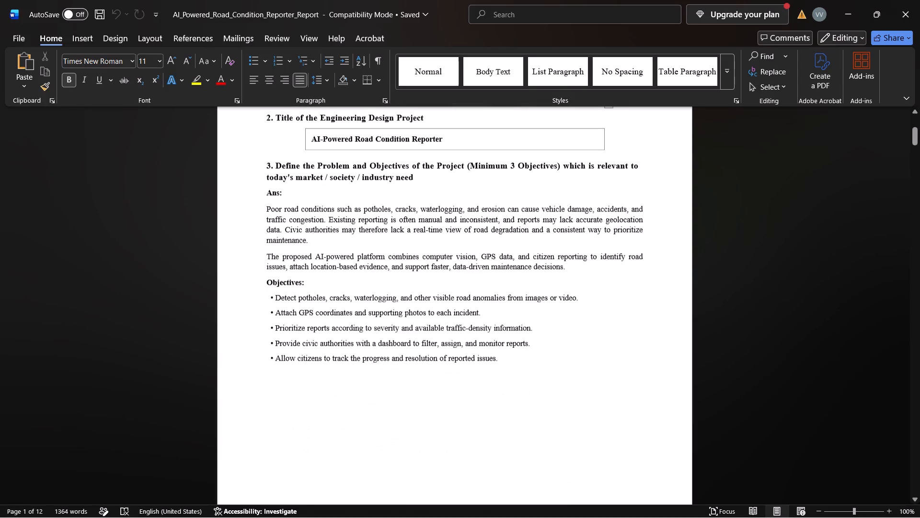
left_click_drag(505, 364, 473, 349)
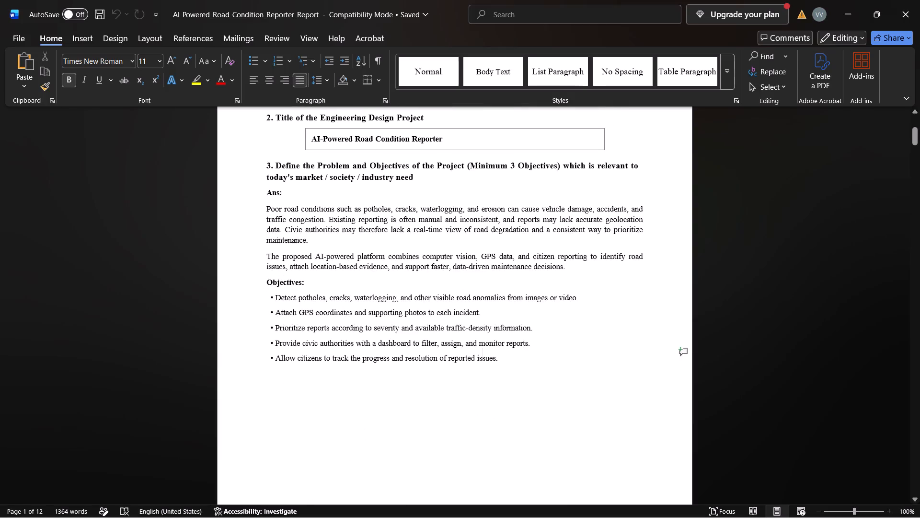
left_click_drag(473, 349, 271, 116)
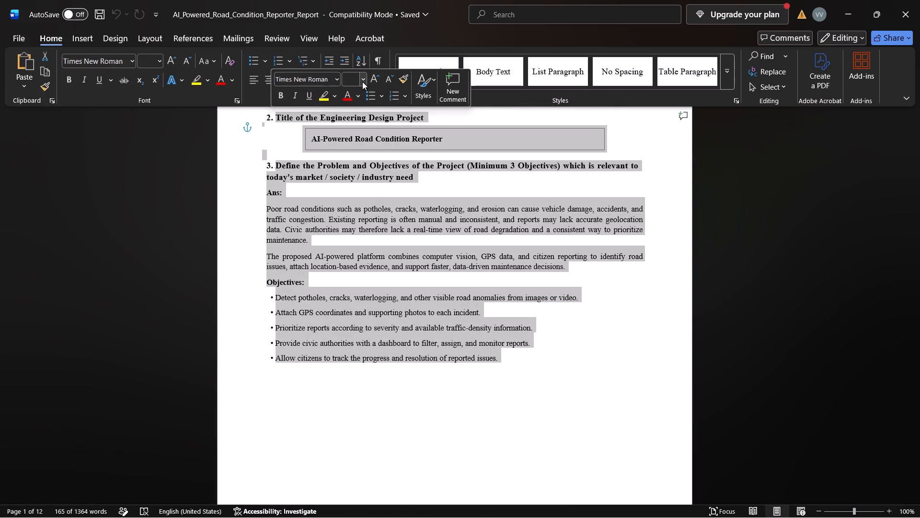
left_click(363, 82)
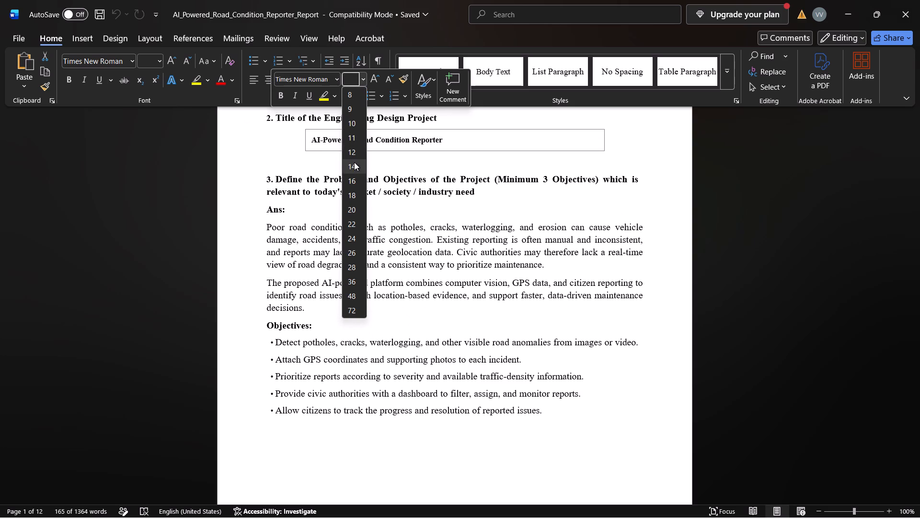
left_click(353, 150)
left_click(169, 185)
Set the font size of section 4, from the Describe the Solution heading through the Main components list, to 12.
scroll(231, 220, "down", 16)
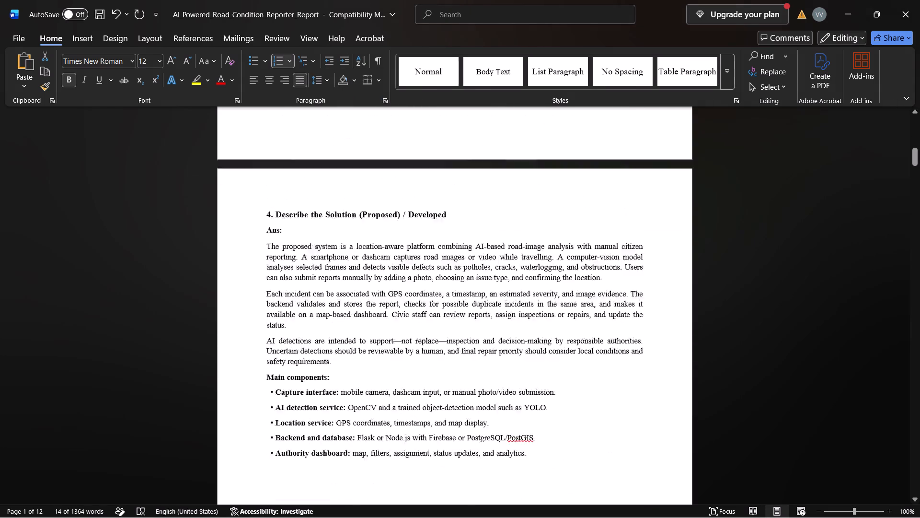
left_click_drag(275, 151, 395, 329)
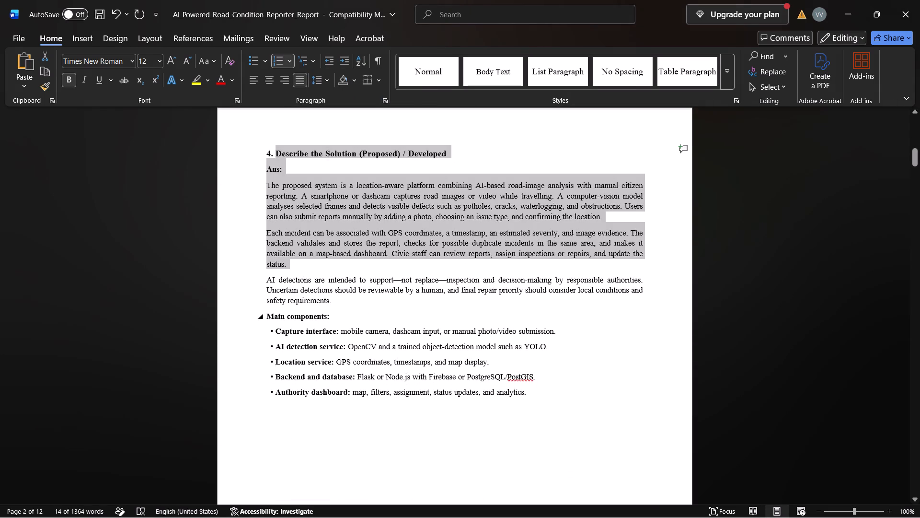
left_click_drag(395, 329, 539, 413)
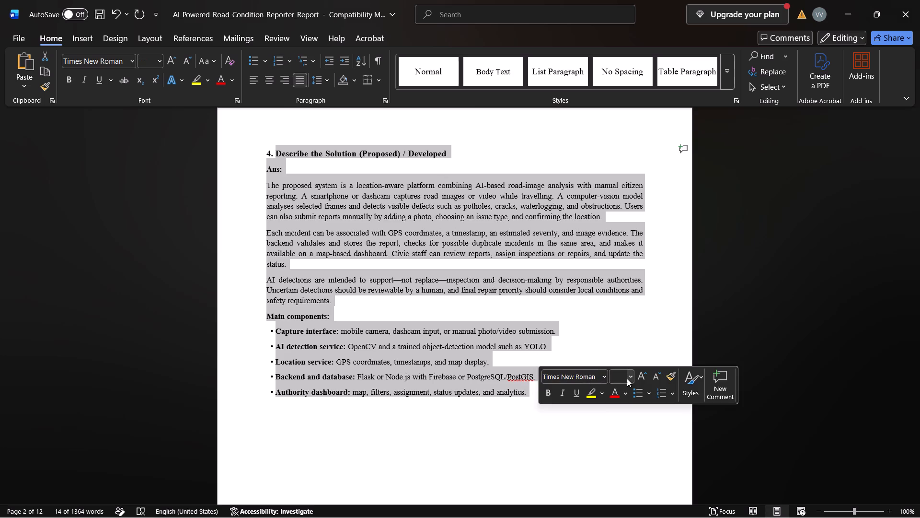
left_click(628, 378)
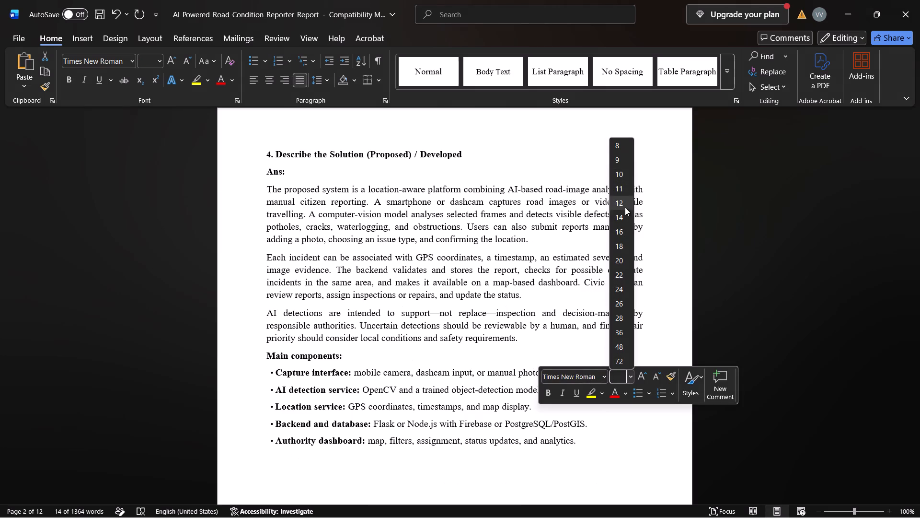
left_click(625, 207)
Set the font size of section 5, from its Business and Distribution Features heading through the Distribution and Deployment paragraph, to 12.
scroll(523, 313, "down", 10)
scroll(442, 290, "down", 7)
scroll(384, 273, "down", 5)
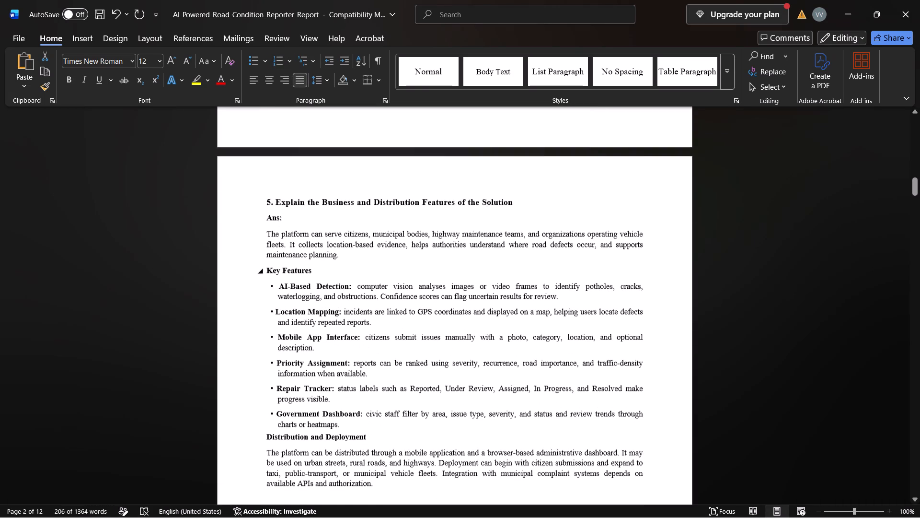
left_click(301, 241)
left_click_drag(272, 200, 334, 413)
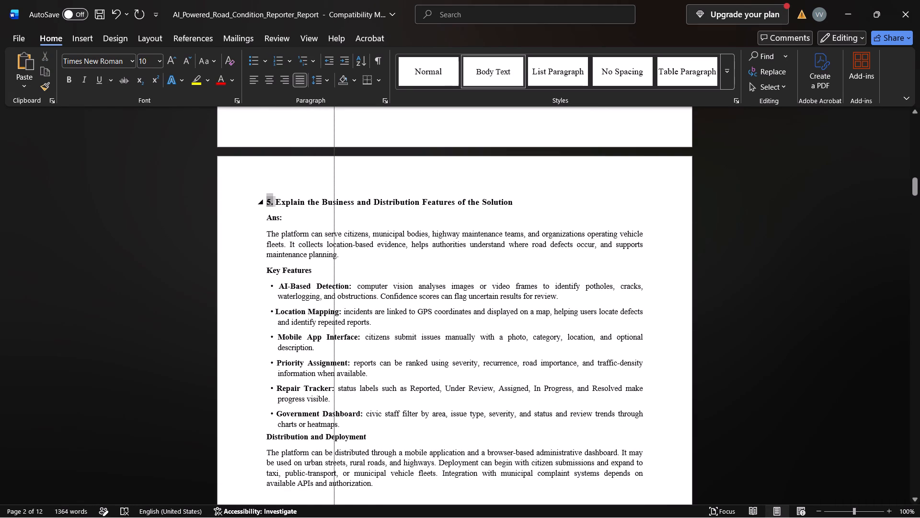
left_click_drag(334, 413, 313, 238)
left_click(276, 204)
left_click_drag(276, 201, 276, 202)
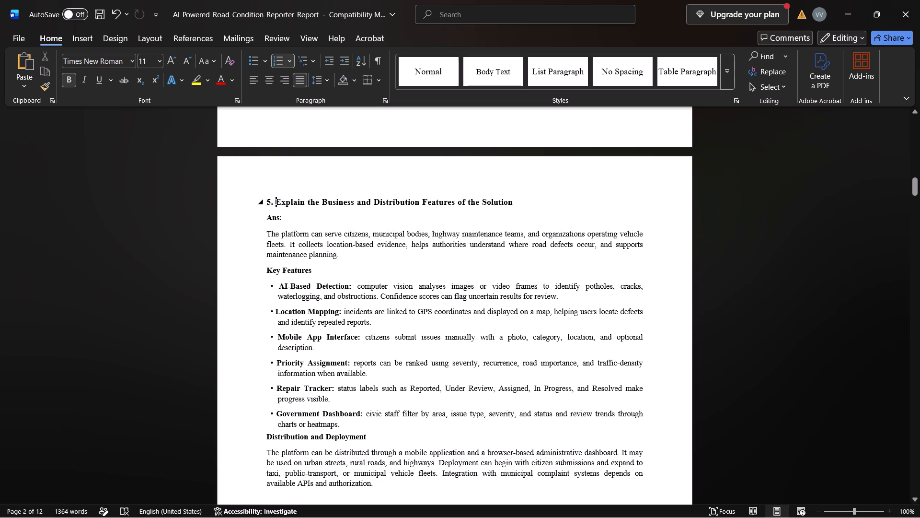
left_click_drag(276, 202, 389, 497)
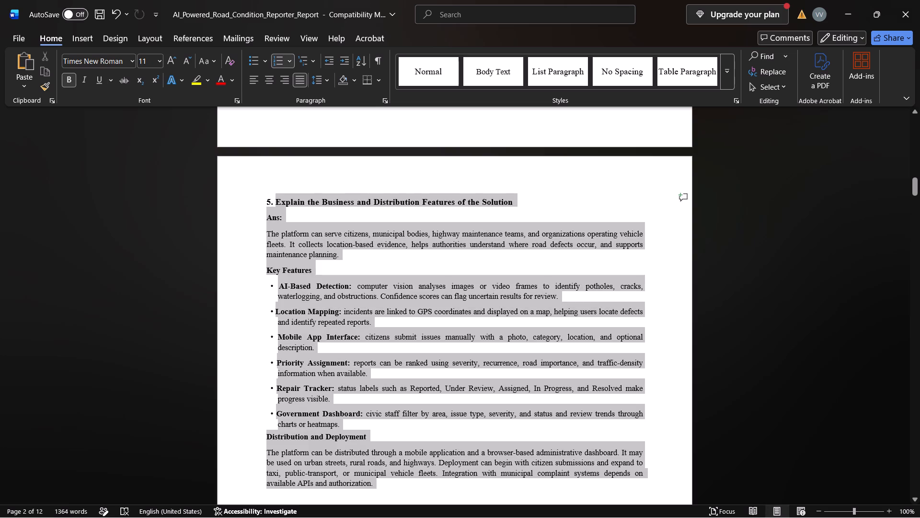
left_click_drag(389, 497, 389, 497)
left_click(480, 466)
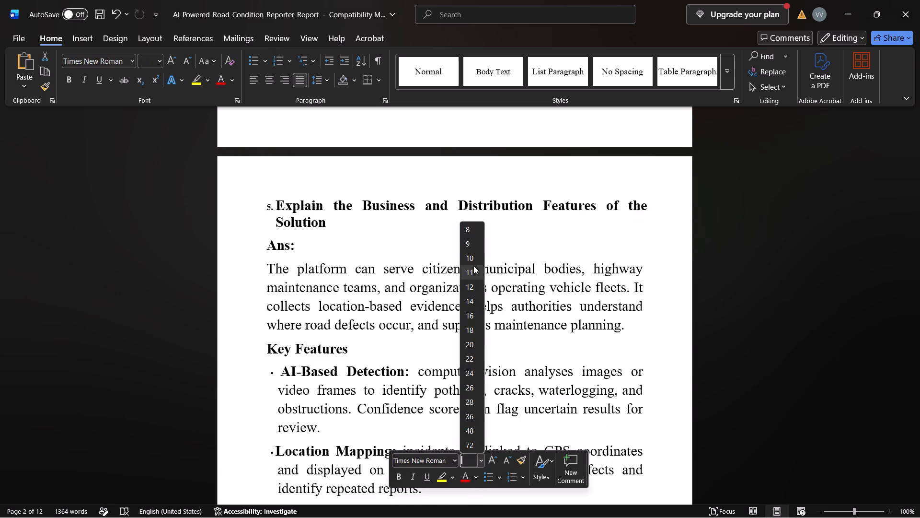
left_click(471, 287)
left_click(742, 267)
Set the font size of section 6, from the How Your Solution Differs heading through its closing Effectiveness paragraph, to 12.
scroll(738, 275, "down", 8)
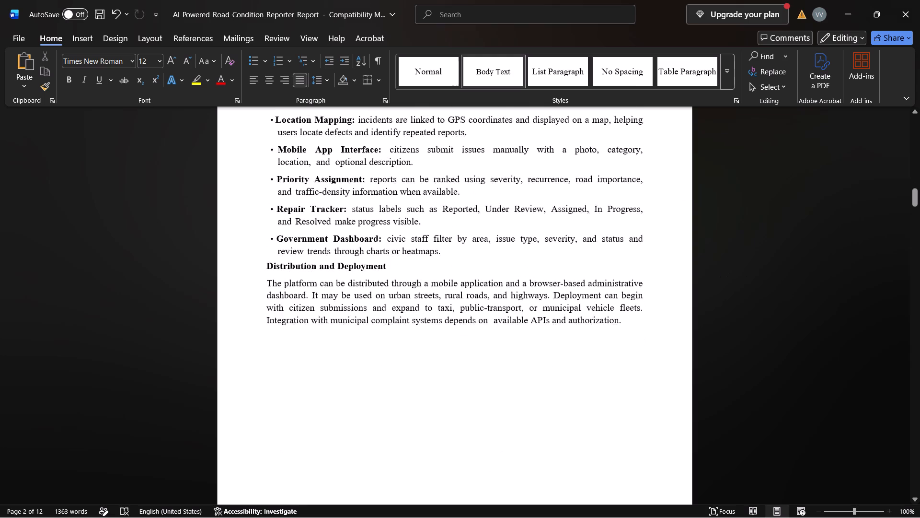
scroll(736, 278, "down", 9)
scroll(679, 288, "down", 5)
scroll(548, 288, "down", 7)
scroll(387, 299, "up", 2)
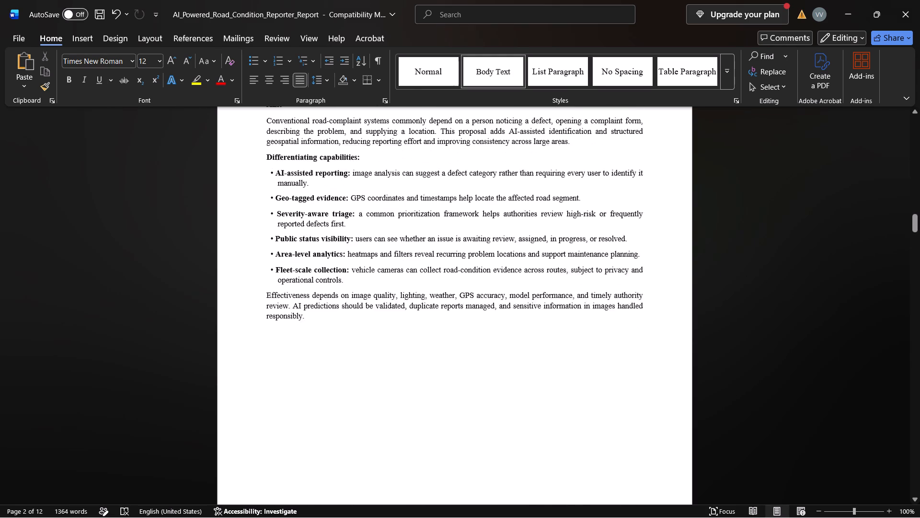
left_click_drag(309, 334, 293, 160)
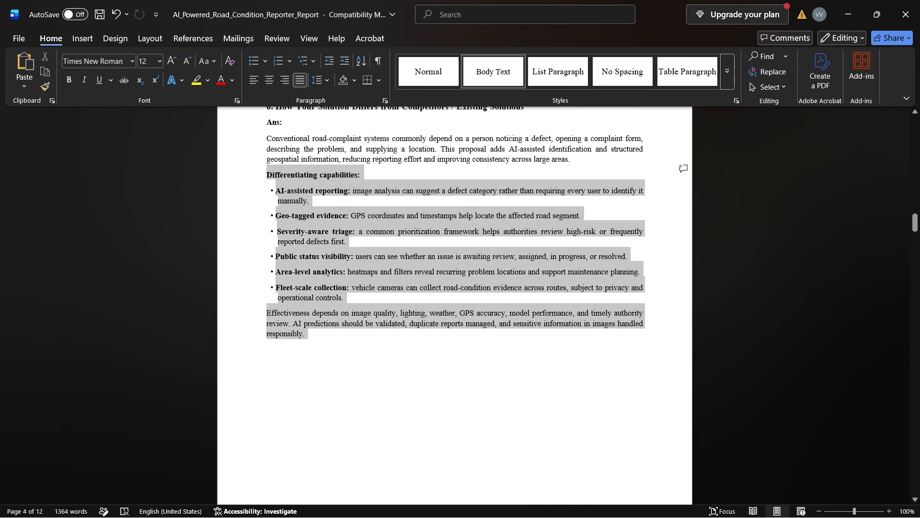
left_click_drag(293, 160, 279, 107)
scroll(272, 145, "up", 4)
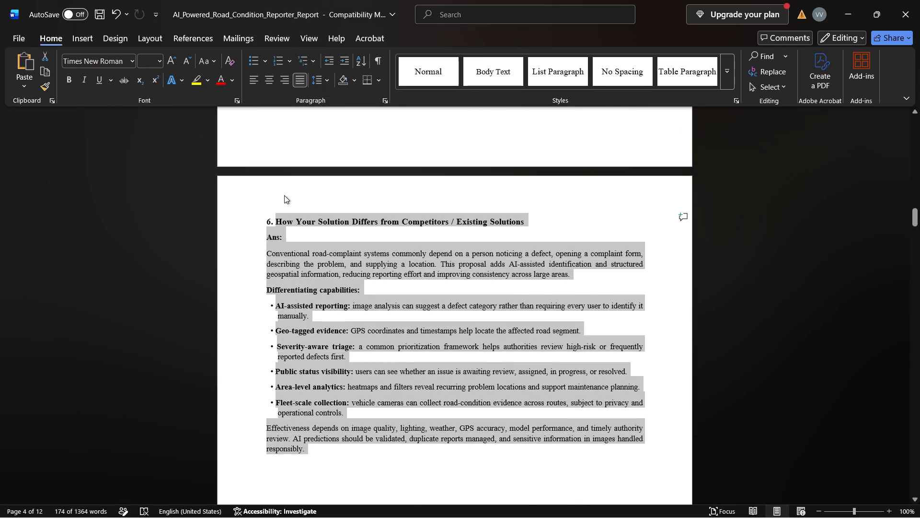
left_click(159, 70)
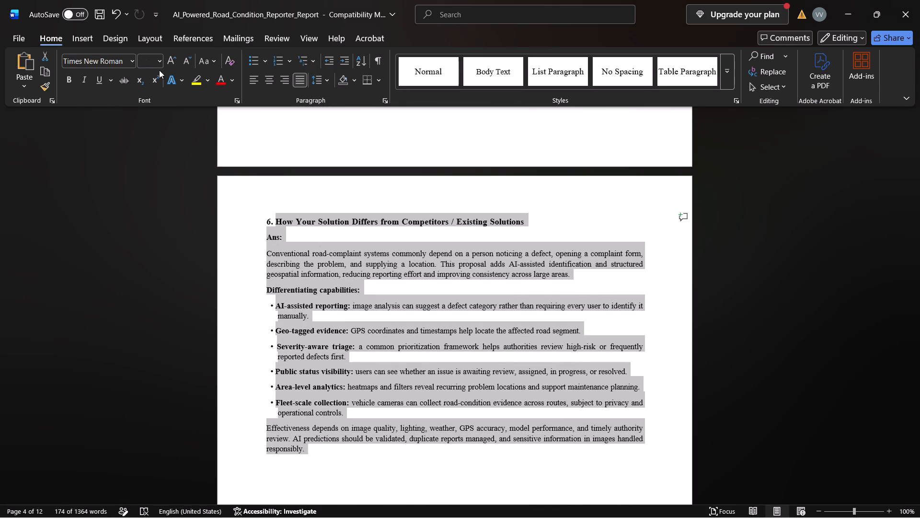
left_click(160, 66)
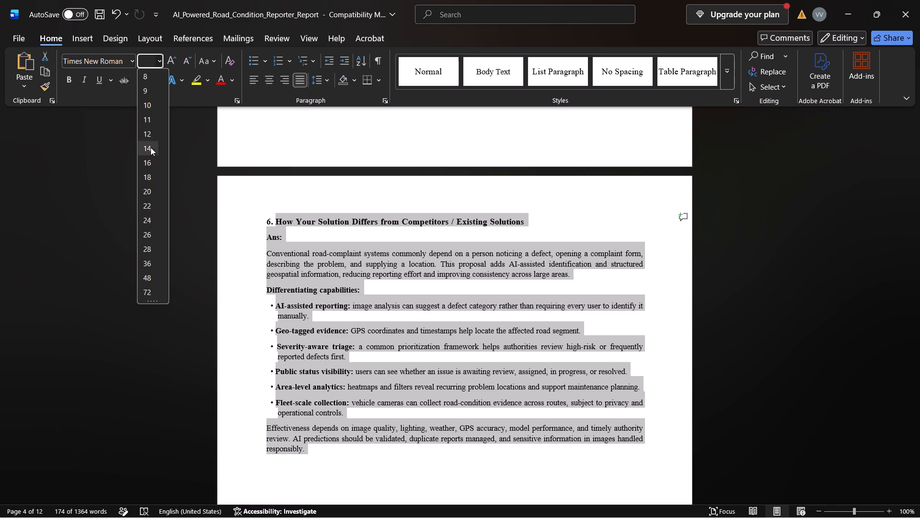
left_click(147, 131)
left_click(178, 201)
Set the font size of section 7, from the System Architectural Diagram heading through the security considerations paragraph, to 12.
scroll(178, 204, "down", 5)
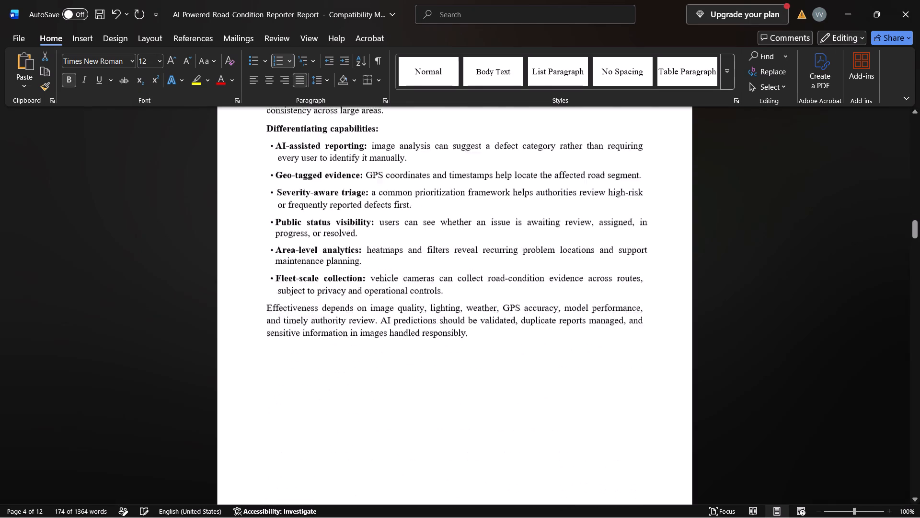
scroll(181, 205, "down", 20)
scroll(278, 181, "down", 10)
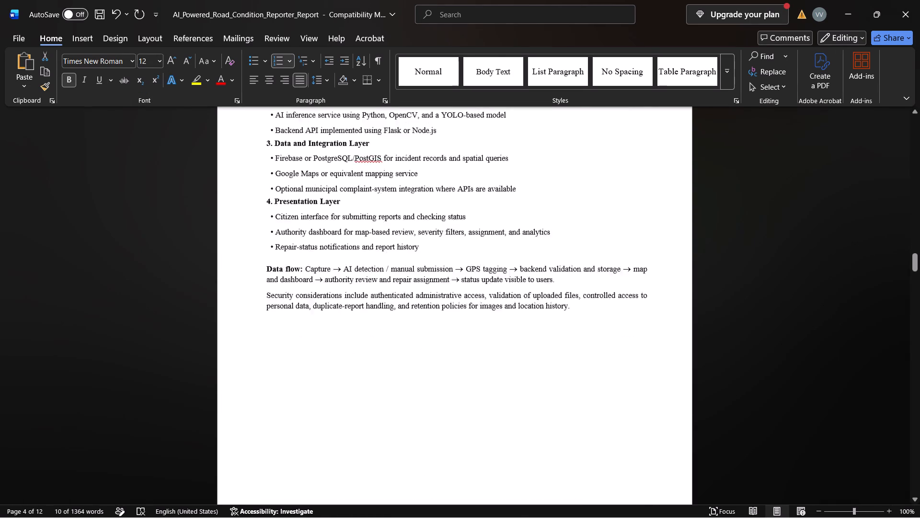
scroll(278, 181, "up", 5)
scroll(265, 135, "up", 4)
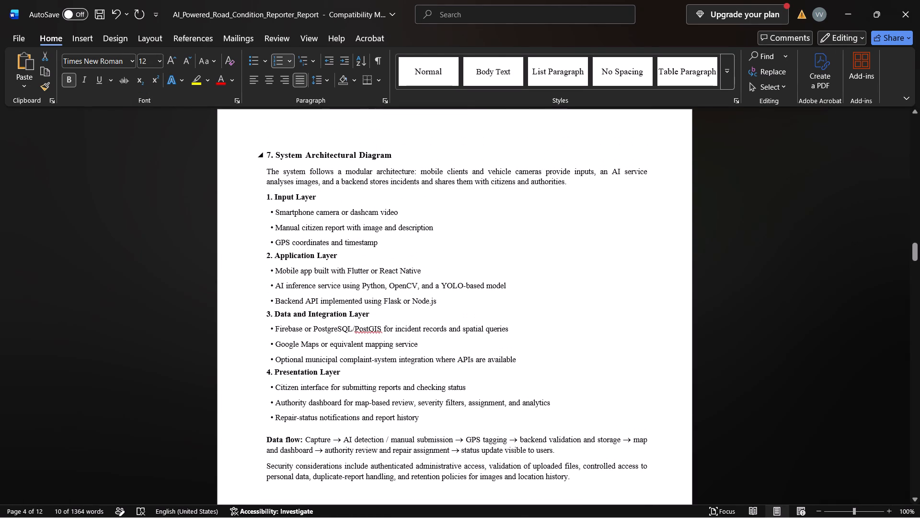
left_click_drag(273, 152, 593, 486)
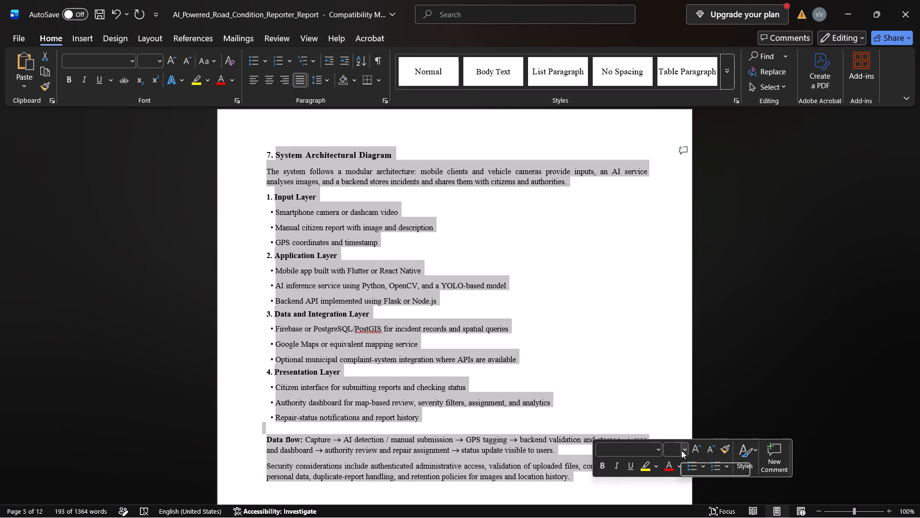
left_click(682, 450)
left_click(678, 280)
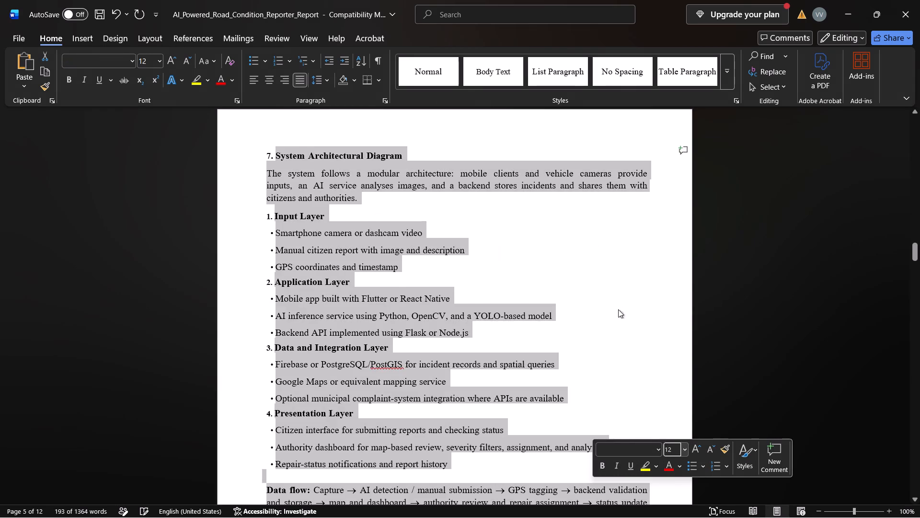
Set the font size of section 8, from the Modules and Detailed Description heading through the Database Description paragraph, to 12.
scroll(615, 313, "down", 20)
scroll(599, 302, "down", 4)
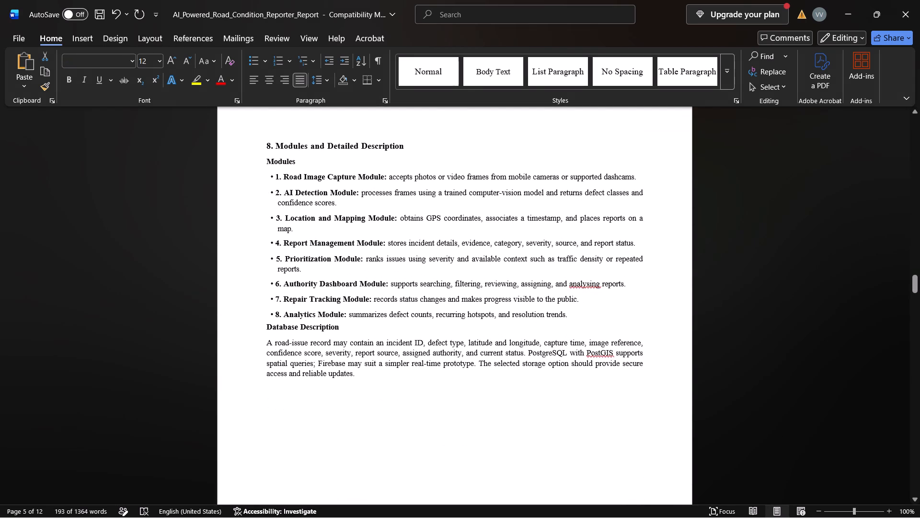
left_click_drag(273, 147, 360, 422)
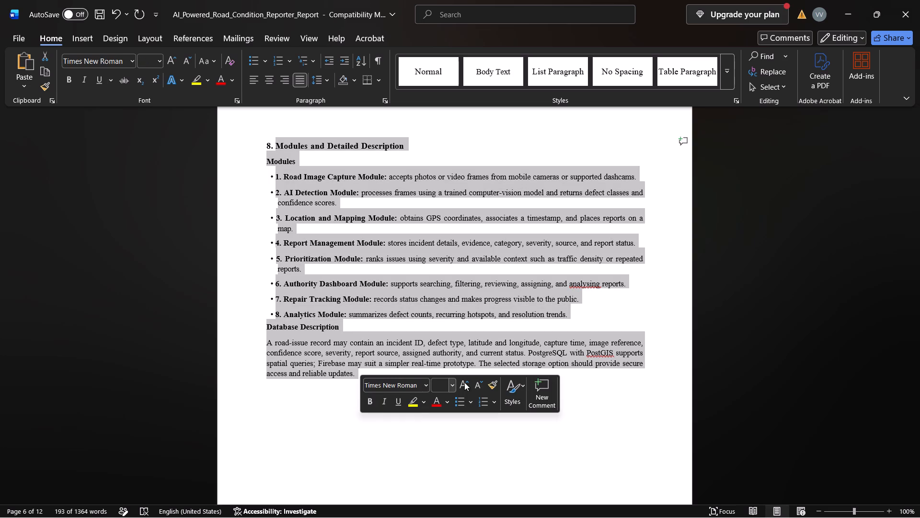
left_click(457, 383)
left_click(452, 382)
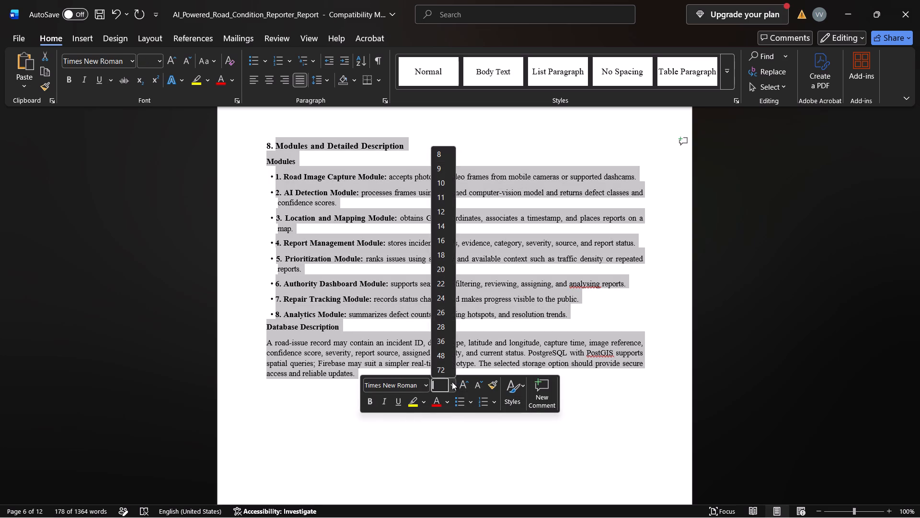
left_click(440, 216)
Set the font size of the section 9 heading, Sample Input and Output Screens, to 12.
scroll(430, 319, "down", 9)
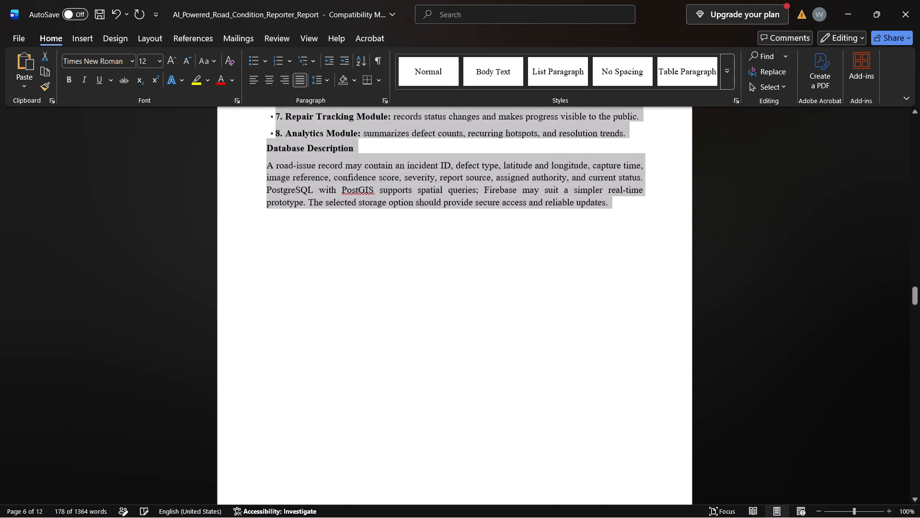
scroll(409, 298, "down", 19)
scroll(393, 302, "up", 10)
left_click(364, 313)
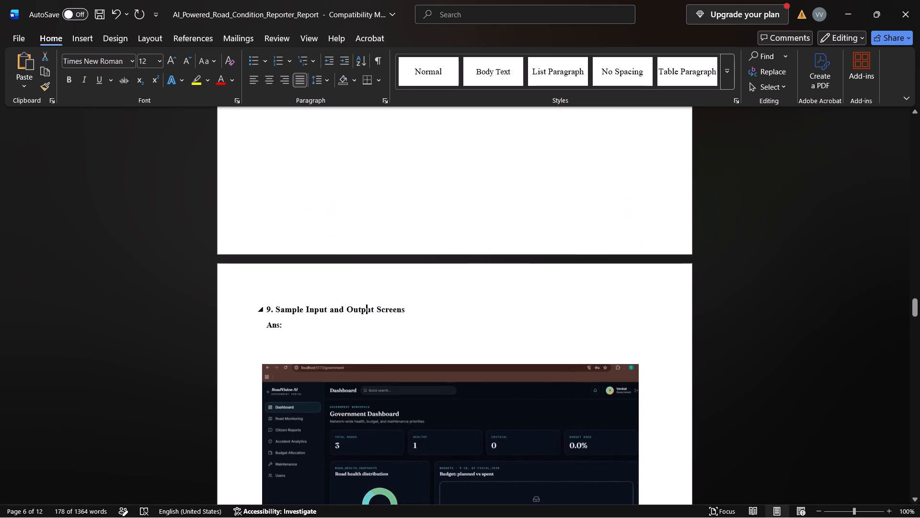
left_click_drag(403, 310, 257, 306)
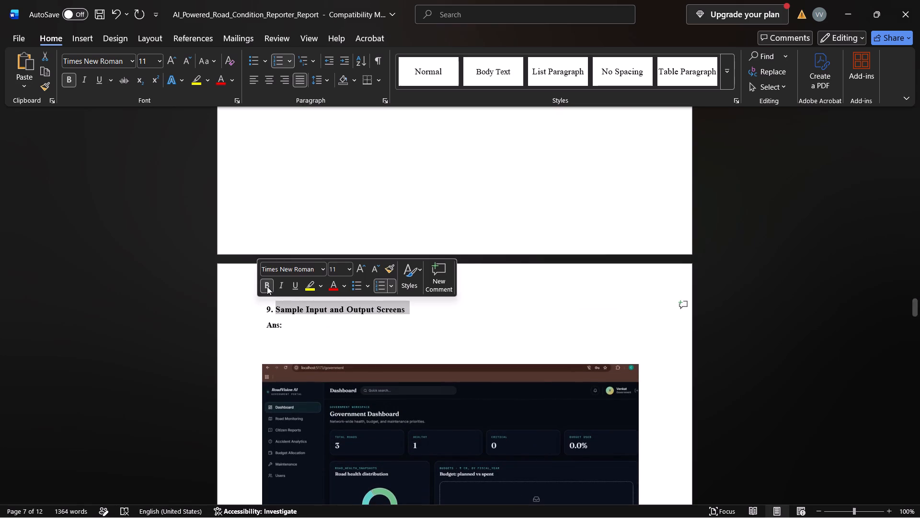
left_click(339, 271)
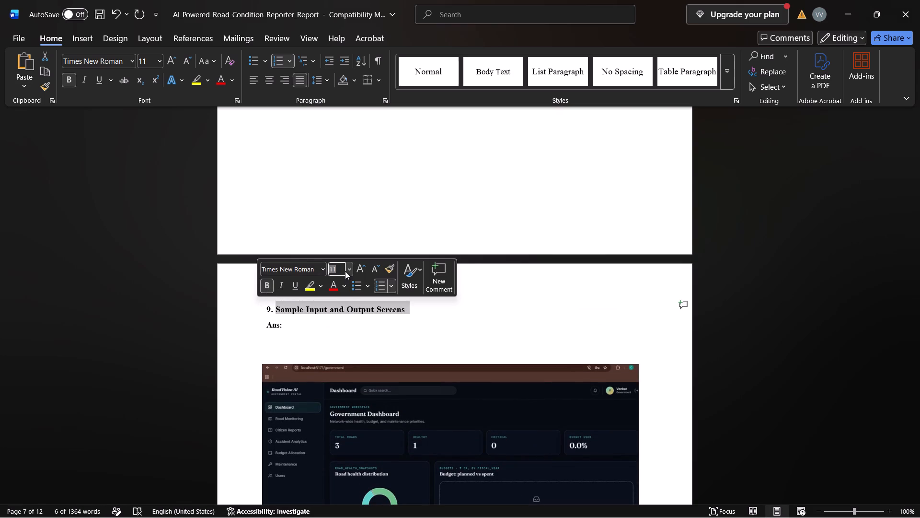
left_click(346, 272)
left_click(336, 341)
left_click(328, 327)
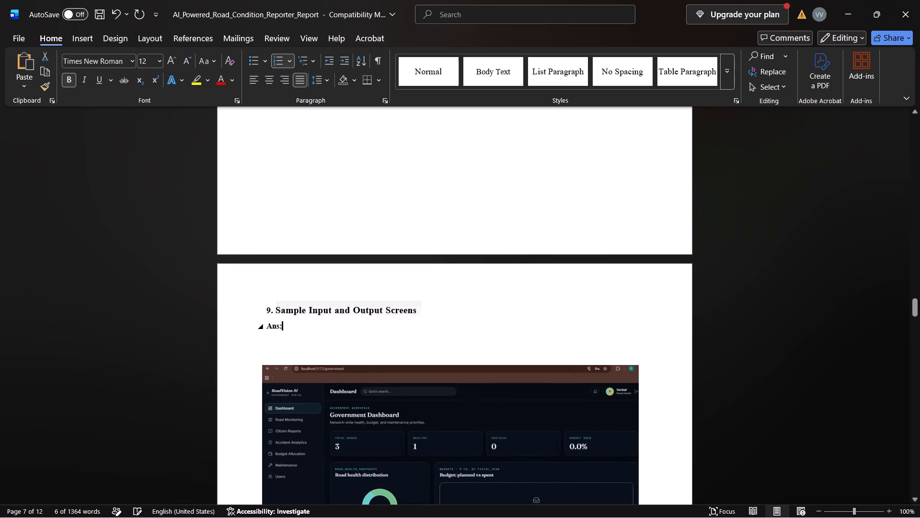
Set the font size of section 10, from the Conclusion and Future Scope heading through the mentor name and Signature label, to 12.
scroll(325, 330, "down", 20)
scroll(325, 330, "down", 20)
scroll(325, 330, "down", 14)
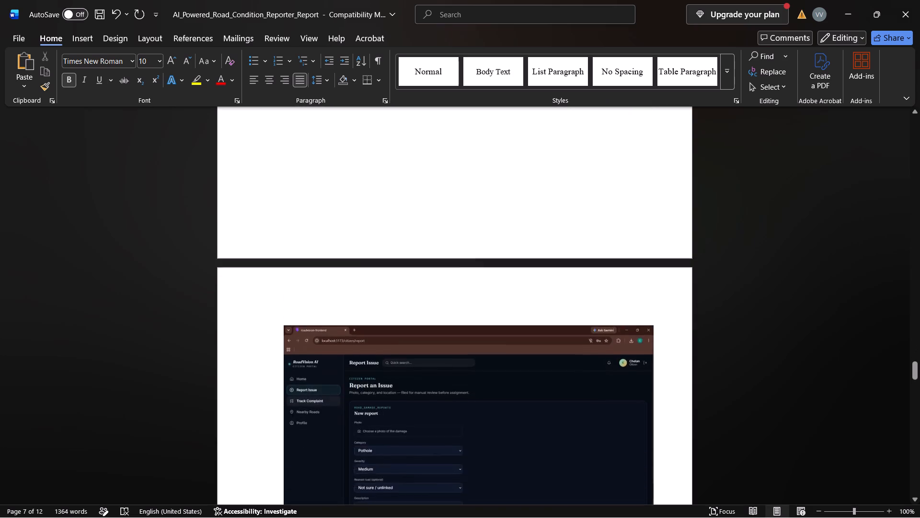
scroll(333, 311, "down", 20)
scroll(333, 311, "down", 20)
scroll(333, 311, "down", 13)
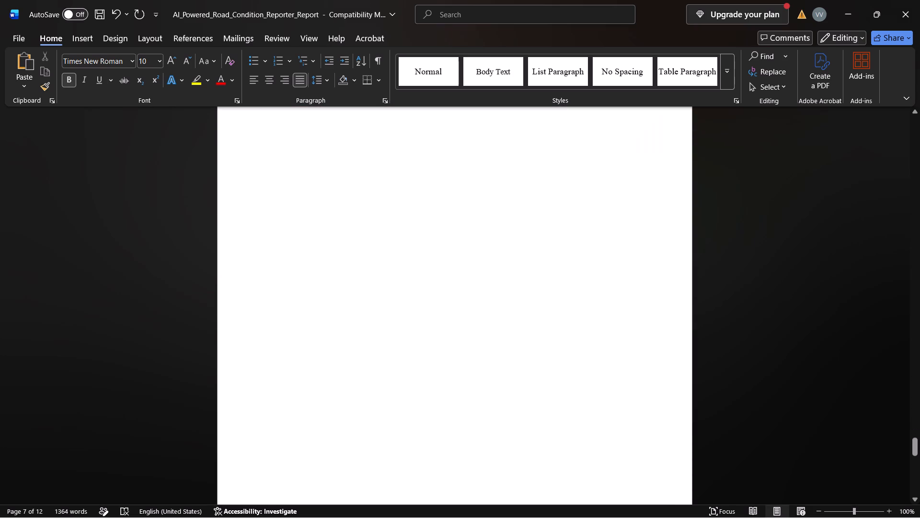
scroll(332, 309, "down", 17)
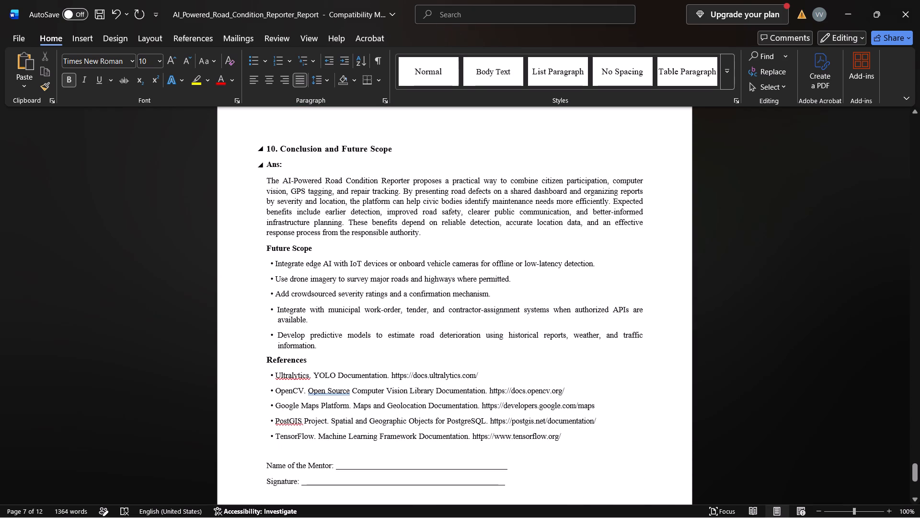
left_click_drag(281, 146, 351, 501)
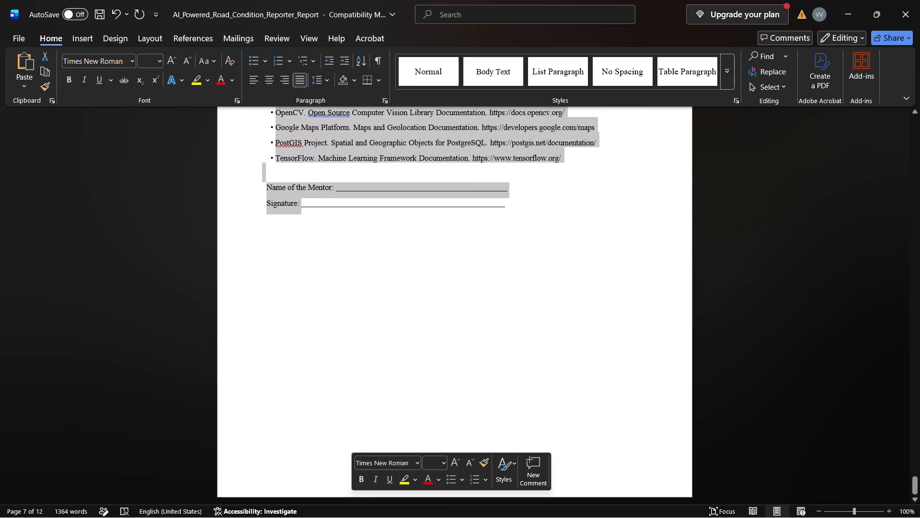
left_click(440, 466)
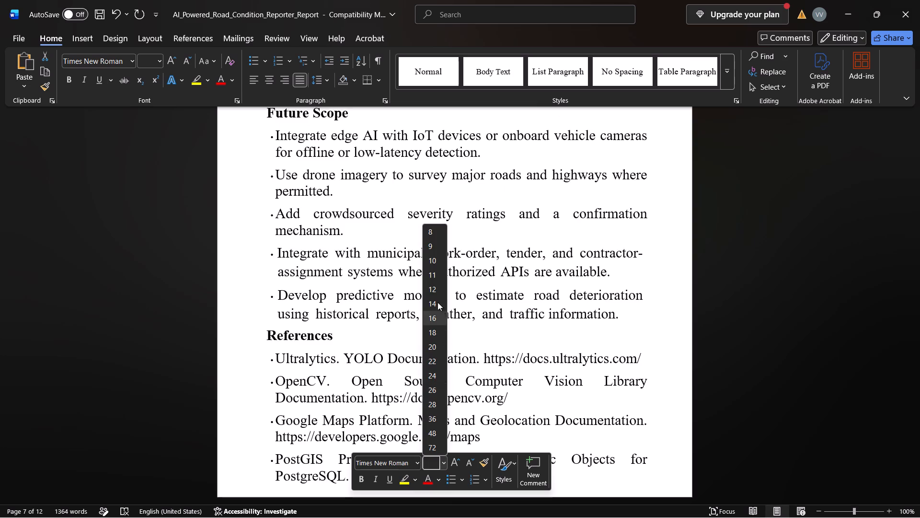
left_click(434, 291)
left_click(586, 310)
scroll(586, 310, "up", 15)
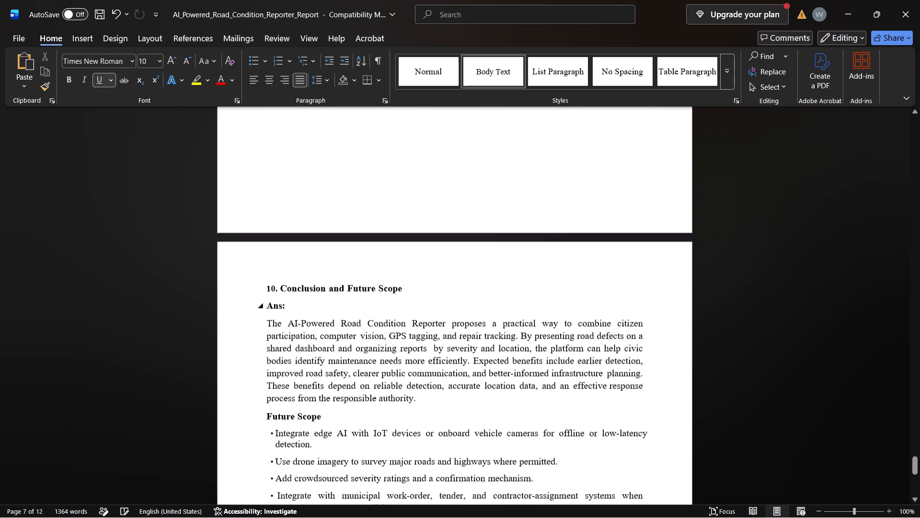
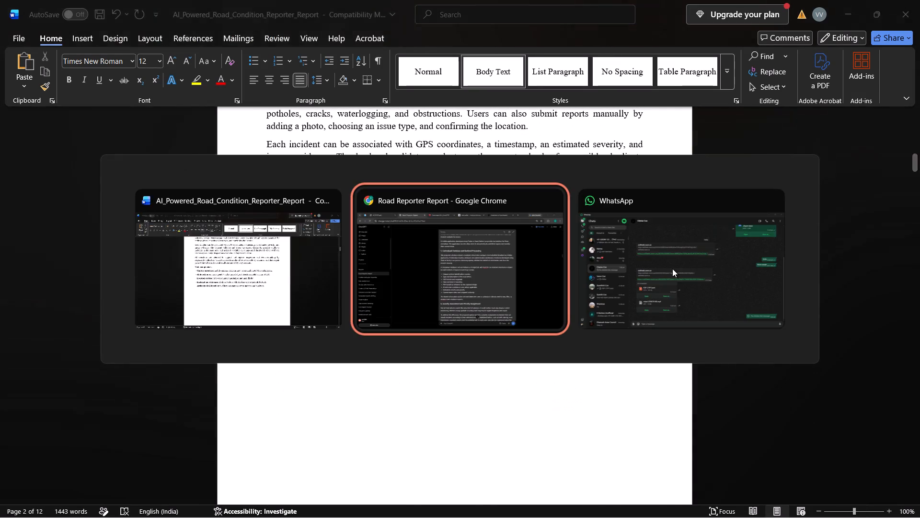
scroll(672, 269, "down", 17)
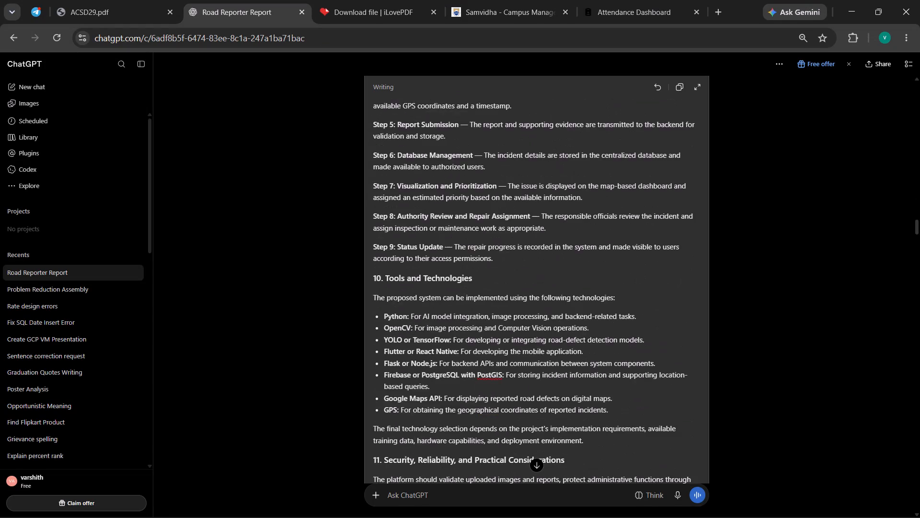
scroll(670, 270, "down", 6)
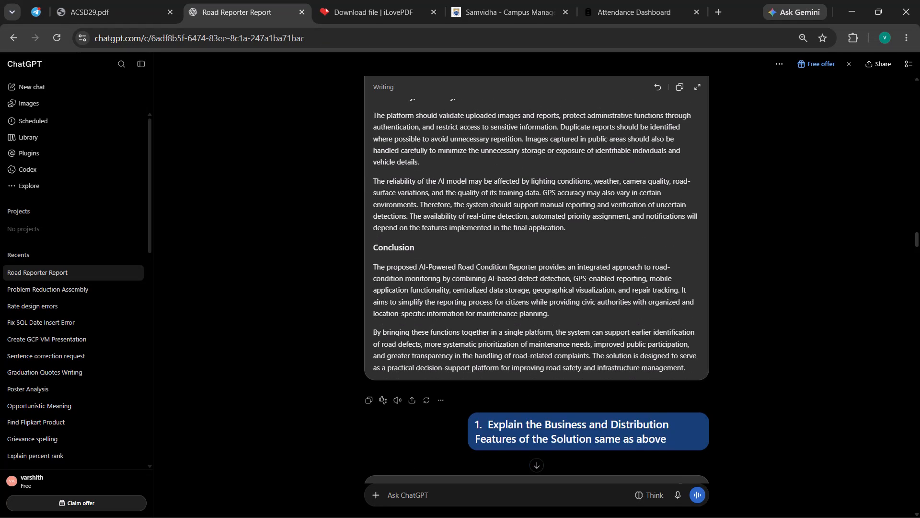
scroll(670, 267, "up", 16)
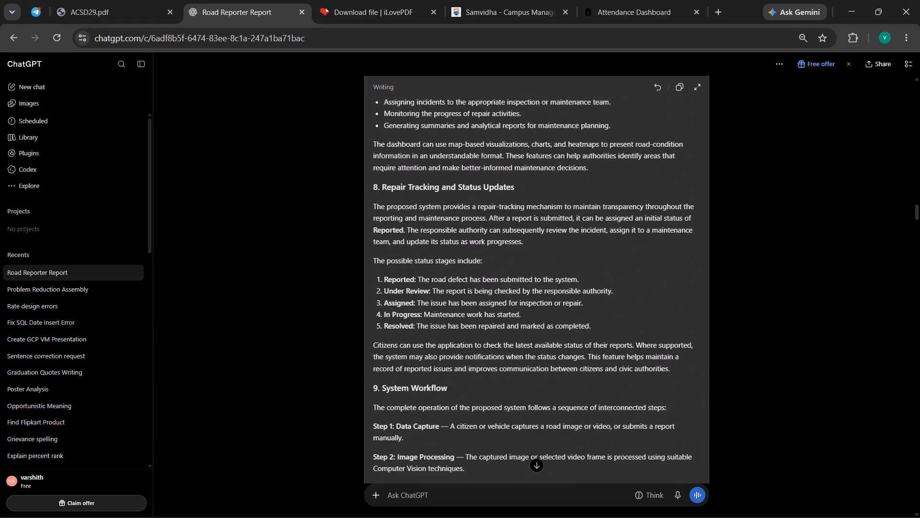
scroll(670, 267, "up", 16)
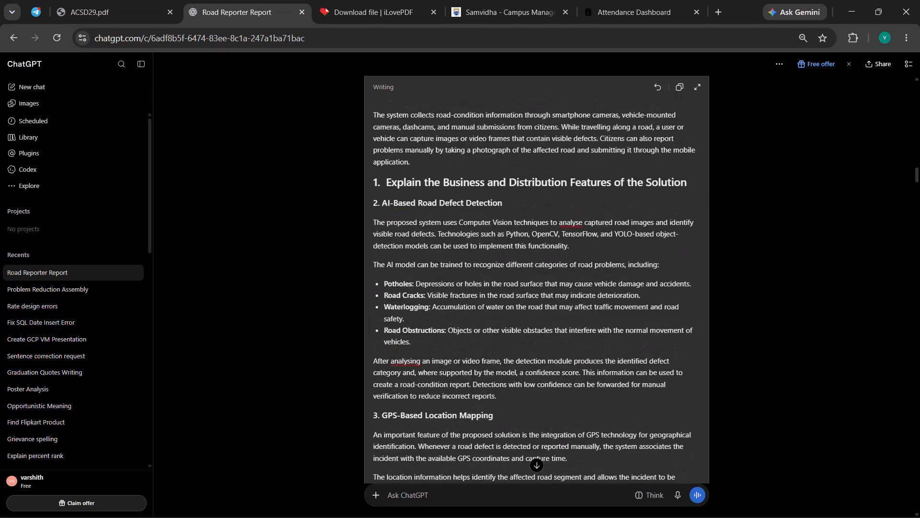
scroll(670, 267, "up", 12)
scroll(667, 272, "down", 6)
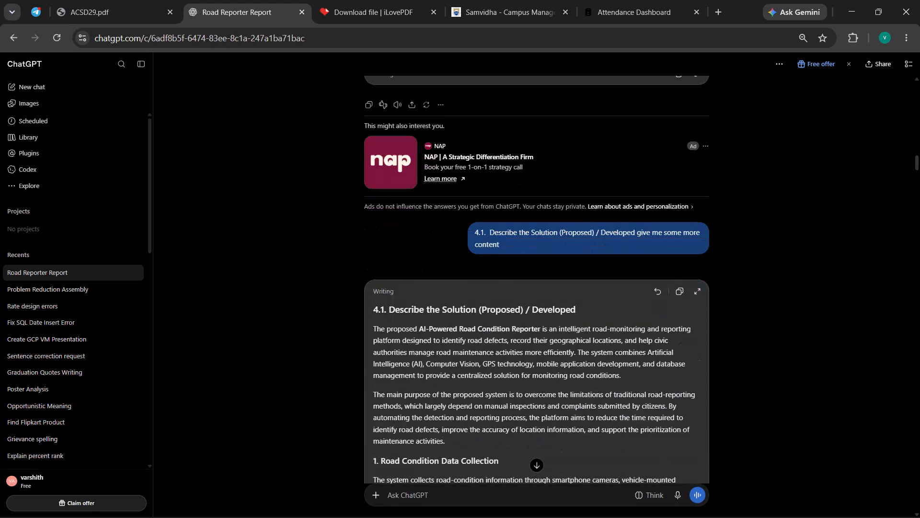
scroll(665, 282, "down", 4)
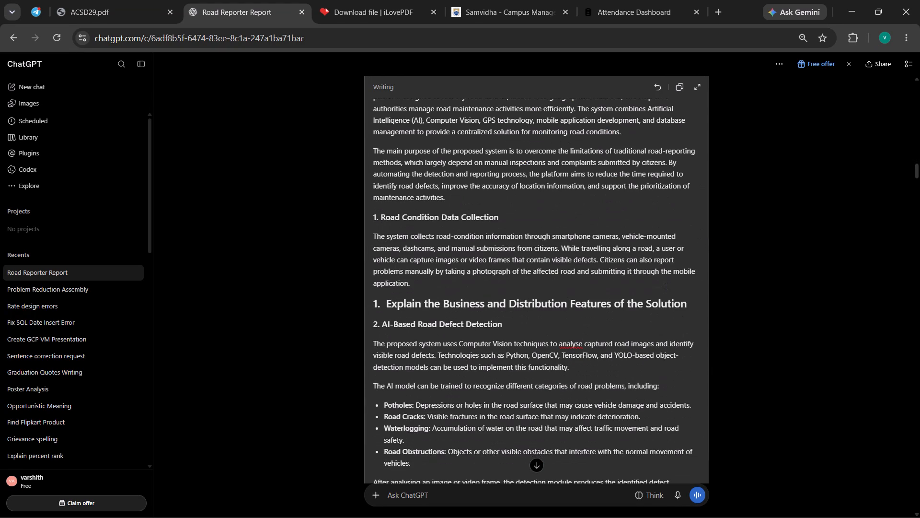
scroll(665, 282, "down", 2)
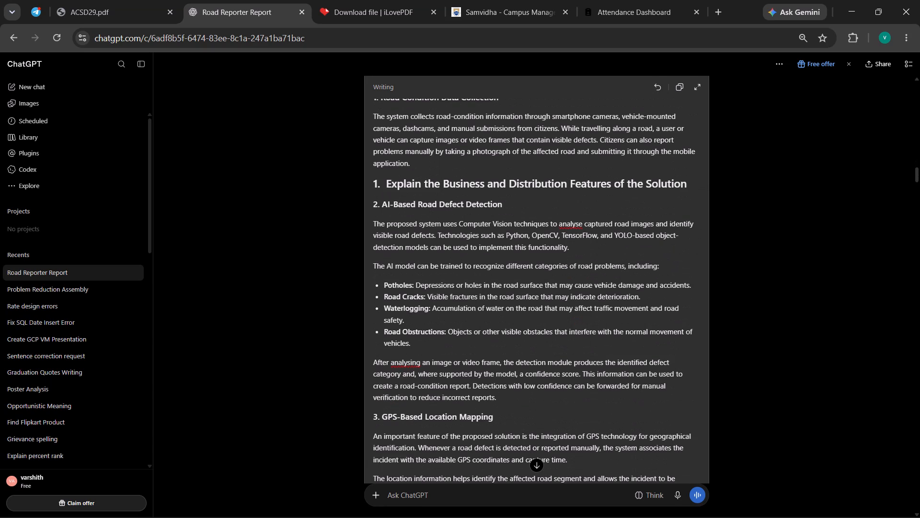
scroll(665, 282, "down", 6)
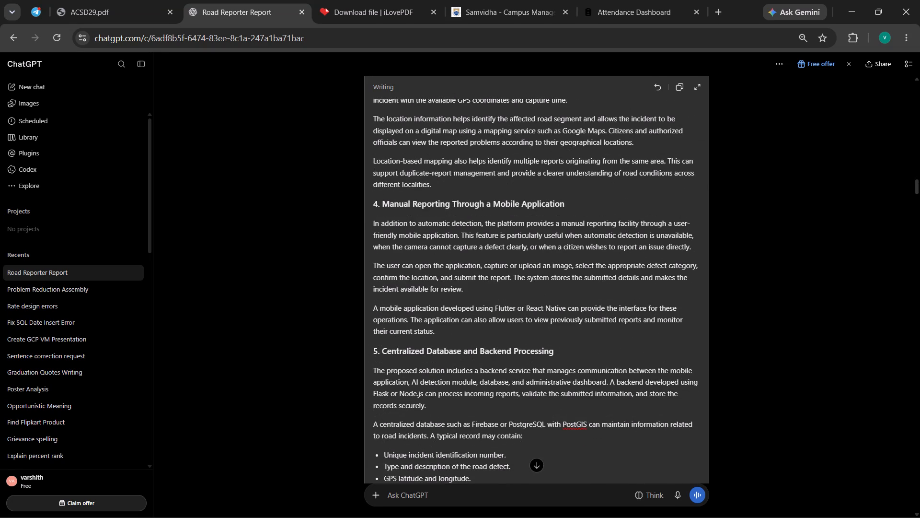
scroll(664, 282, "up", 10)
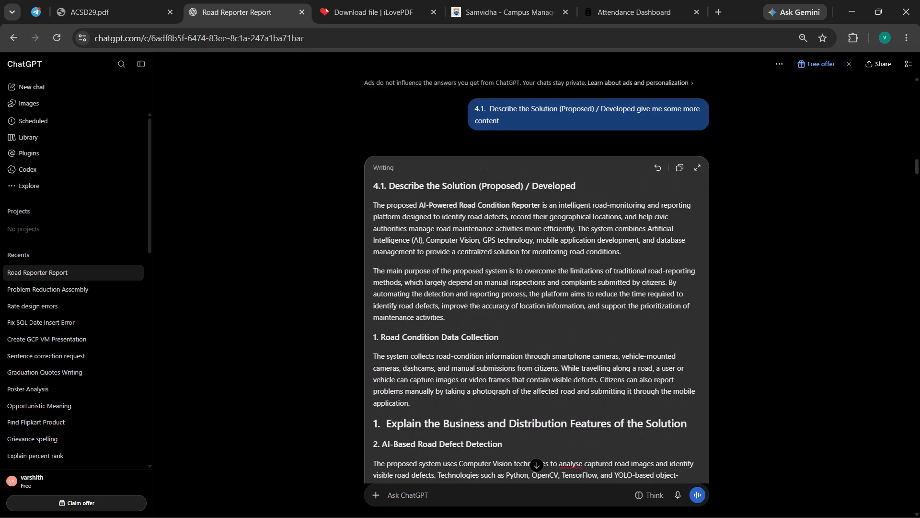
key("alt+Tab")
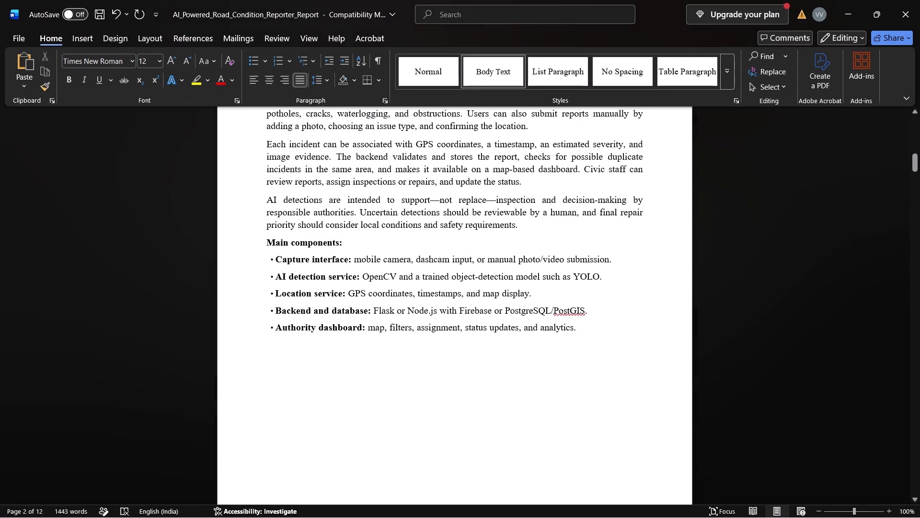
scroll(450, 290, "up", 3)
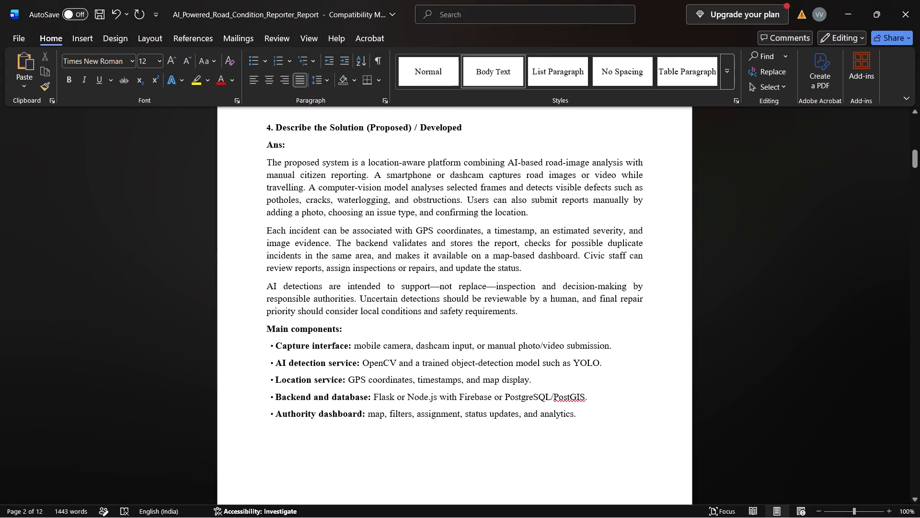
In ChatGPT's 4.1 answer, copy the two opening paragraphs, from "The proposed AI-Powered Road Condition Reporter" through "maintenance activities.".
key("alt+Tab")
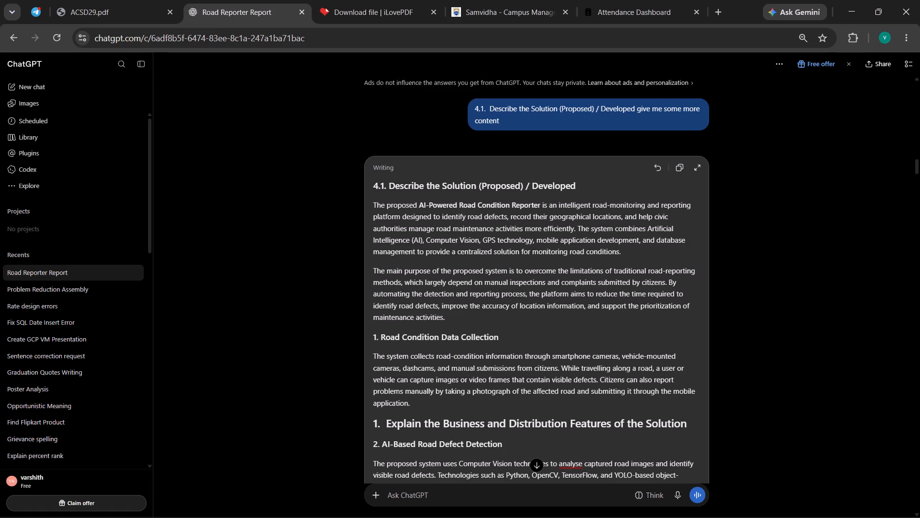
left_click_drag(372, 202, 439, 318)
left_click_drag(445, 318, 366, 204)
key("ctrl+c")
left_click(368, 205, "ctrl")
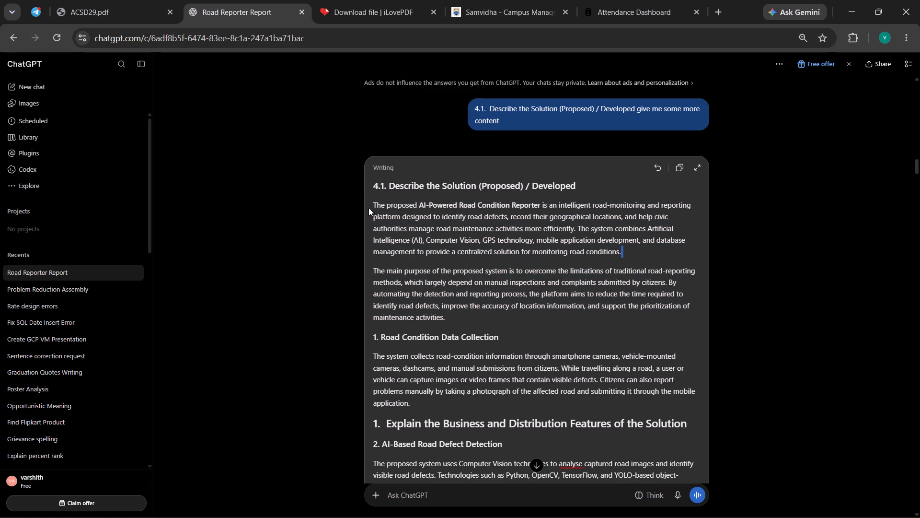
left_click(374, 206)
left_click_drag(375, 204, 425, 287)
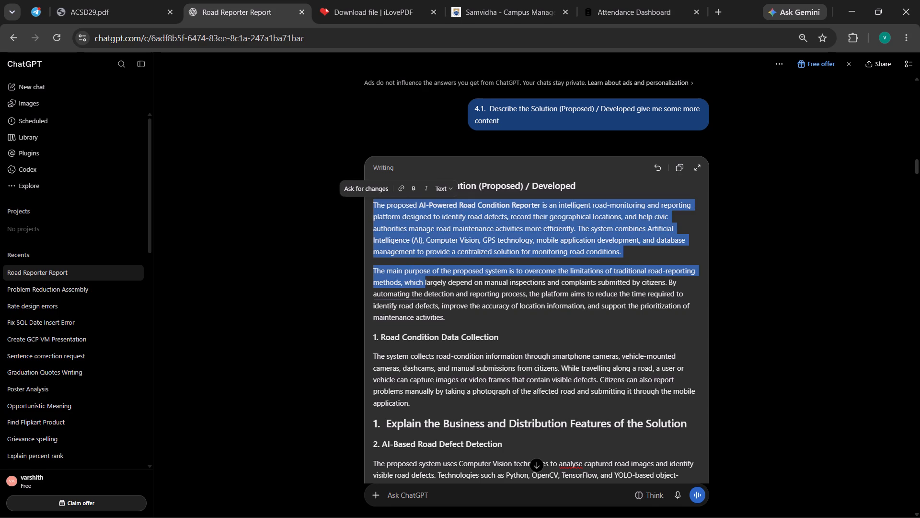
left_click_drag(425, 287, 446, 322)
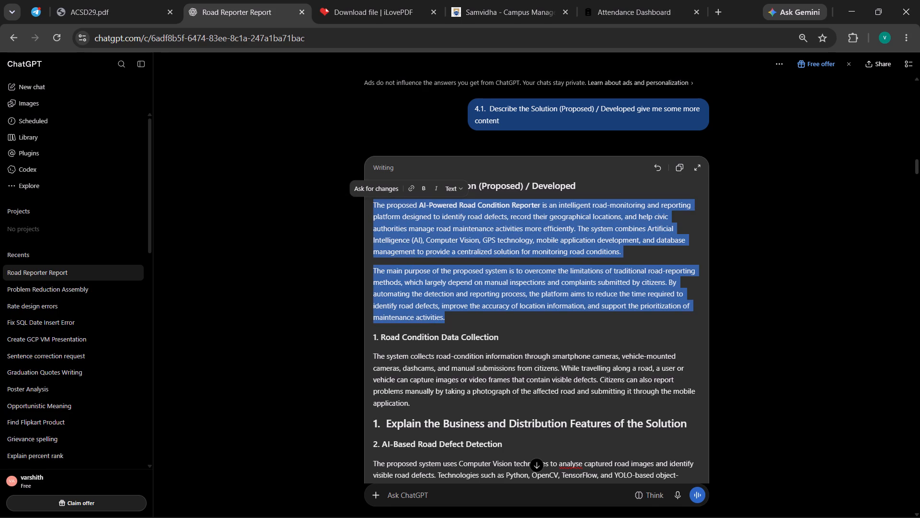
key("ctrl+c")
In the Word report, paste the two copied paragraphs after section 4's first answer paragraph and remove the trailing blank line.
key("alt+Tab")
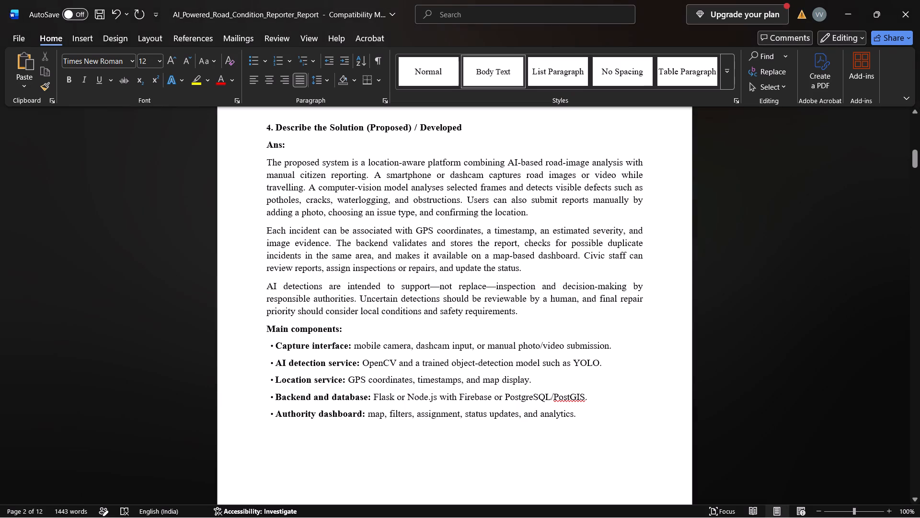
left_click(538, 214)
key("Return")
key("ctrl+v")
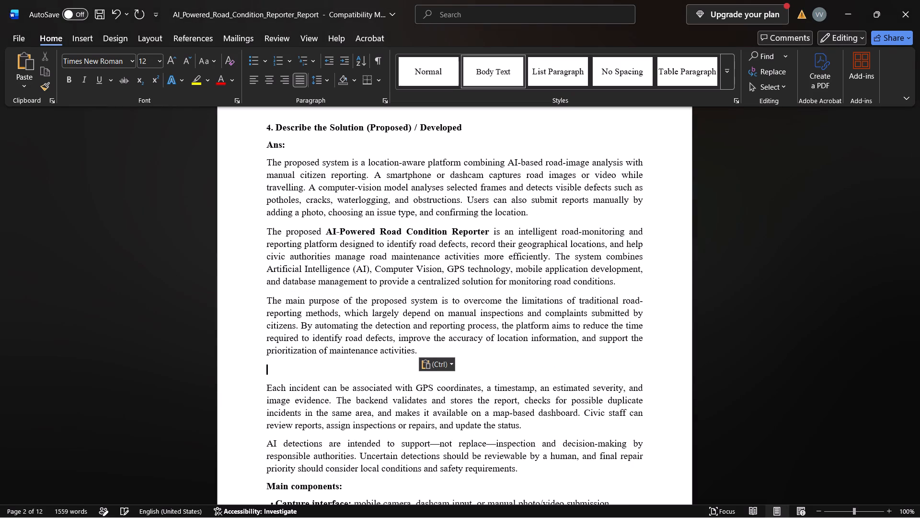
key("BackSpace")
key("BackSpace")
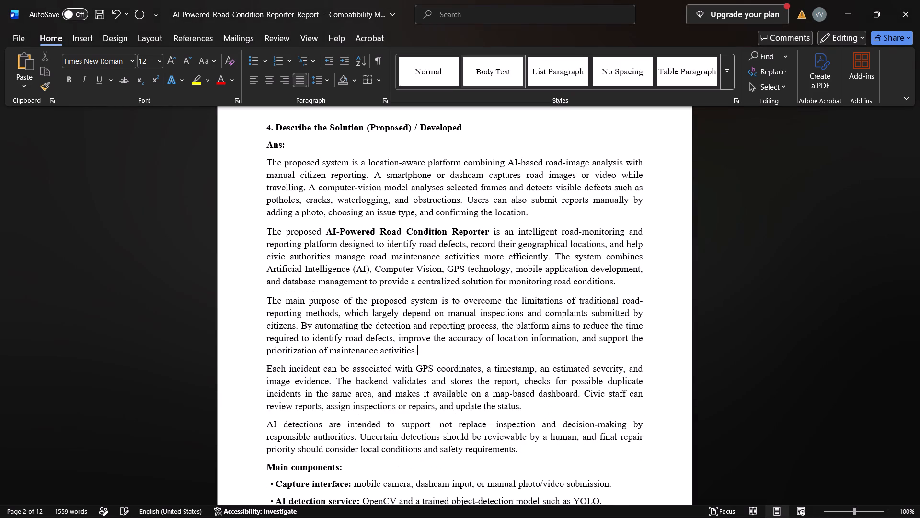
scroll(532, 208, "down", 10)
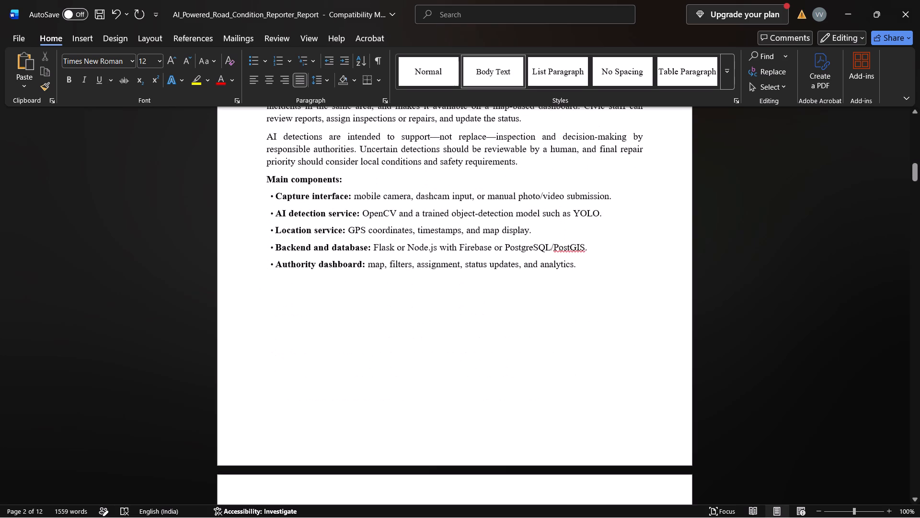
Insert a blank line above the "Main components:" heading in section 4 of the Word report.
scroll(528, 204, "up", 1)
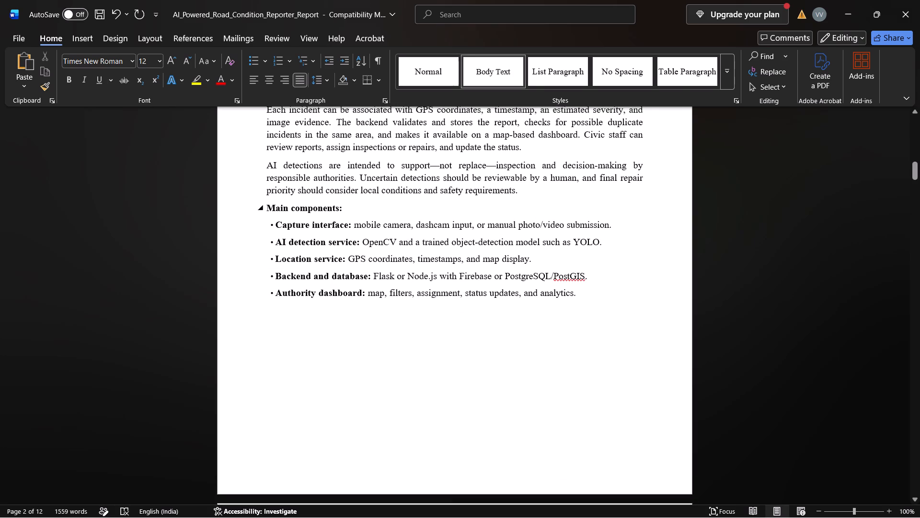
left_click(266, 205)
key("Return")
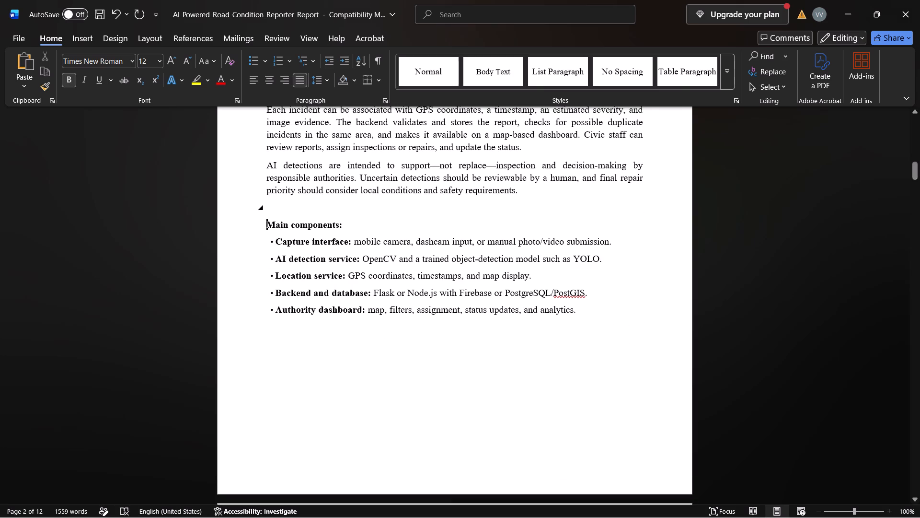
In ChatGPT's 4.1 answer, copy the GPS-Based Location Mapping paragraph from "The location information helps" through "geographical locations.".
scroll(275, 234, "up", 10)
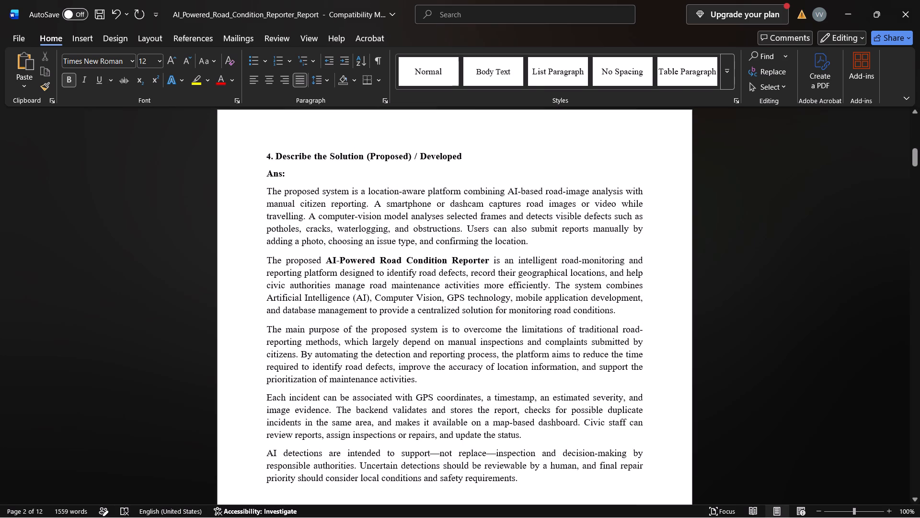
scroll(299, 257, "down", 11)
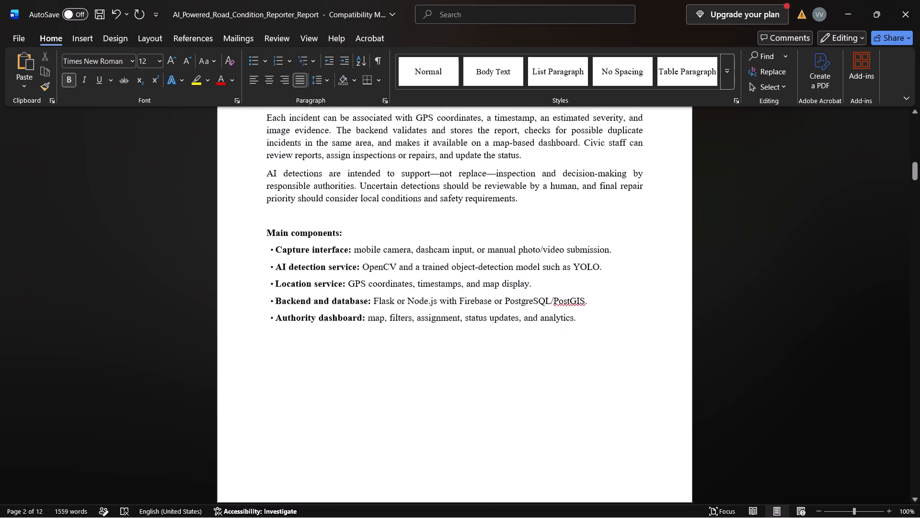
scroll(302, 271, "down", 5)
key("alt+Tab")
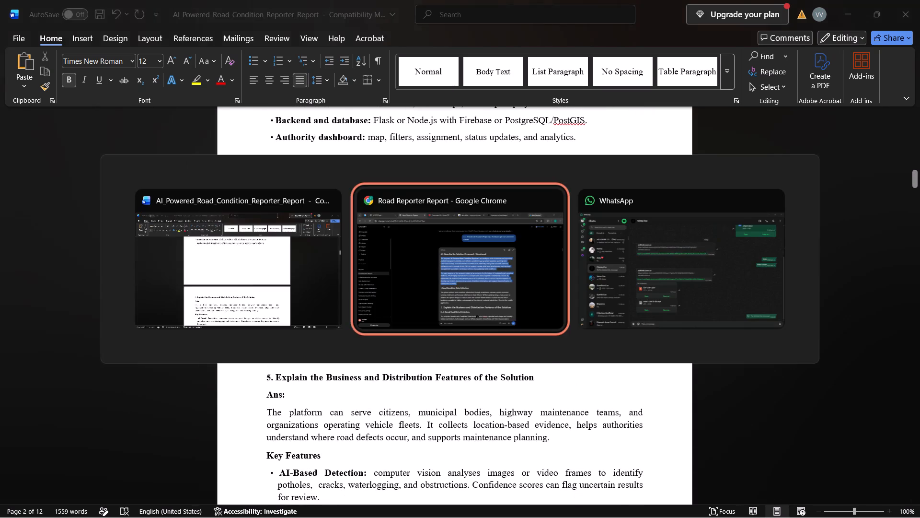
left_click(389, 364)
scroll(389, 364, "down", 6)
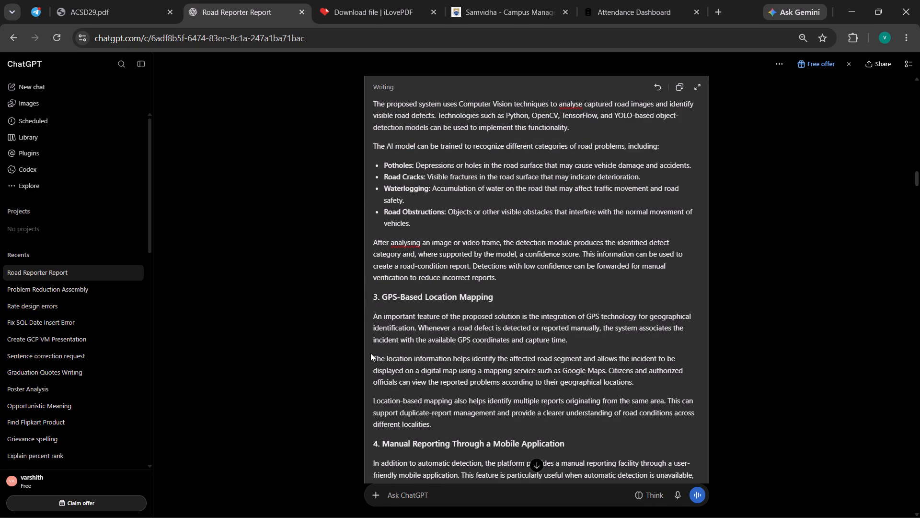
left_click_drag(373, 356, 626, 381)
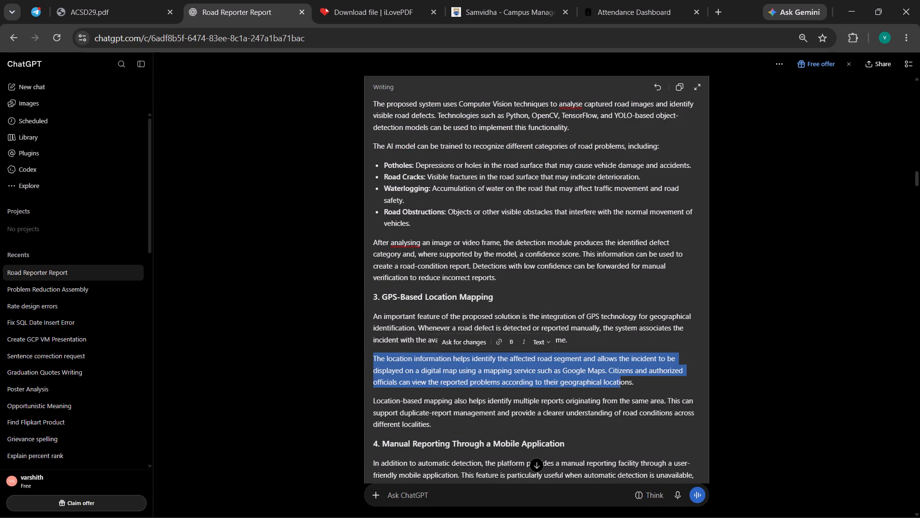
left_click_drag(626, 381, 635, 383)
key("ctrl+c")
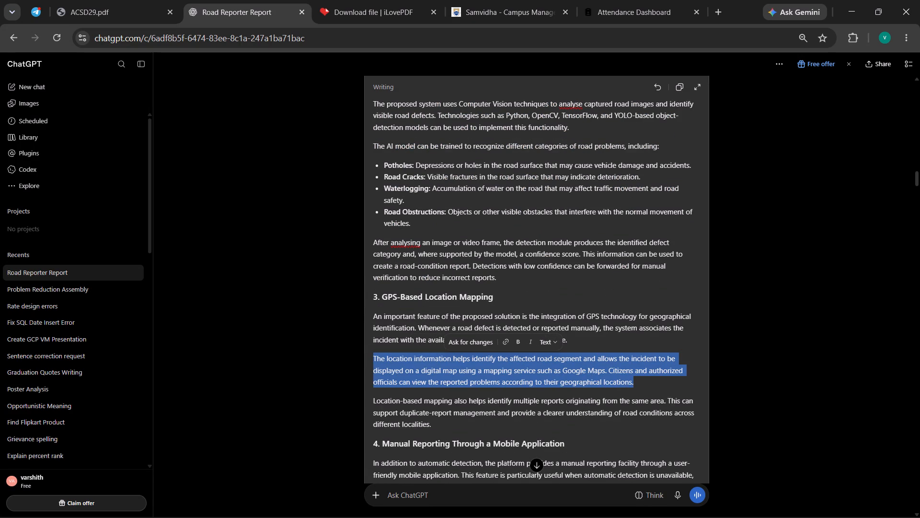
In section 4 of the Word report, paste the copied paragraph after the one ending "prioritization of maintenance activities." and remove the trailing blank line.
key("alt+Tab")
scroll(540, 334, "up", 6)
scroll(424, 284, "up", 4)
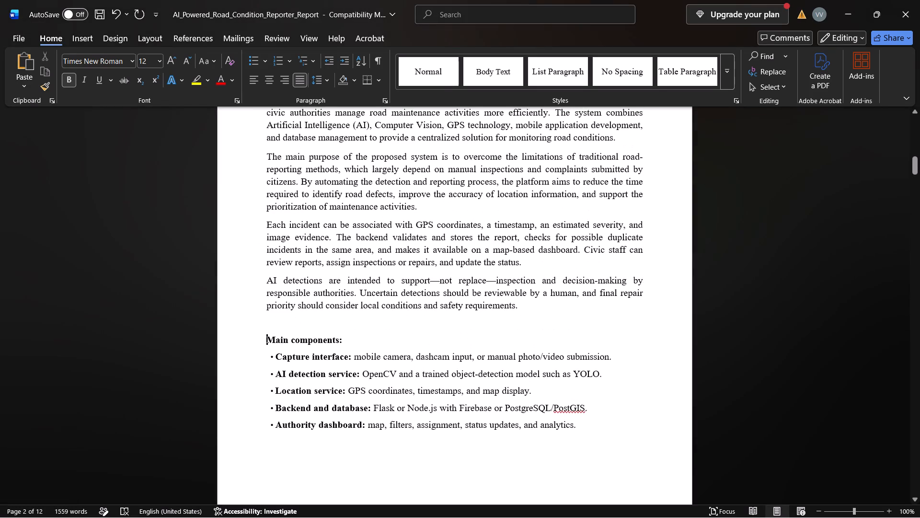
left_click(418, 208)
key("Return")
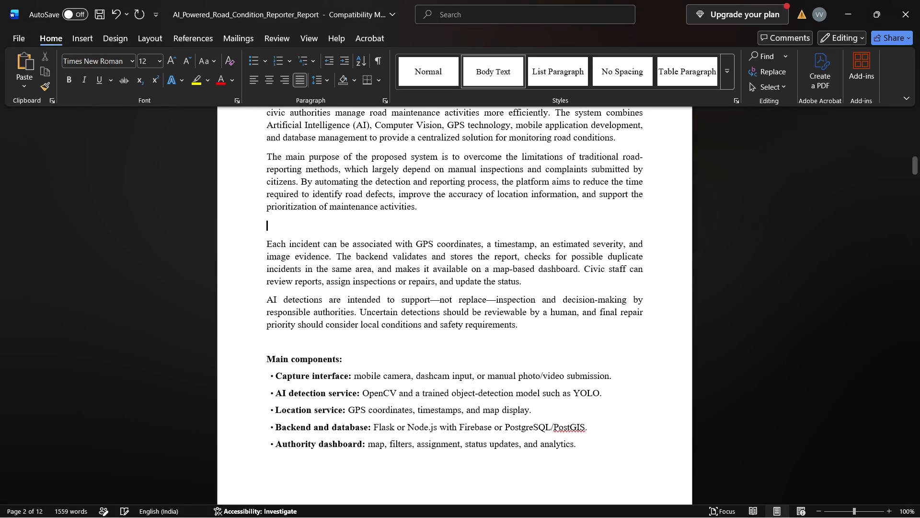
key("ctrl+v")
key("BackSpace")
key("BackSpace")
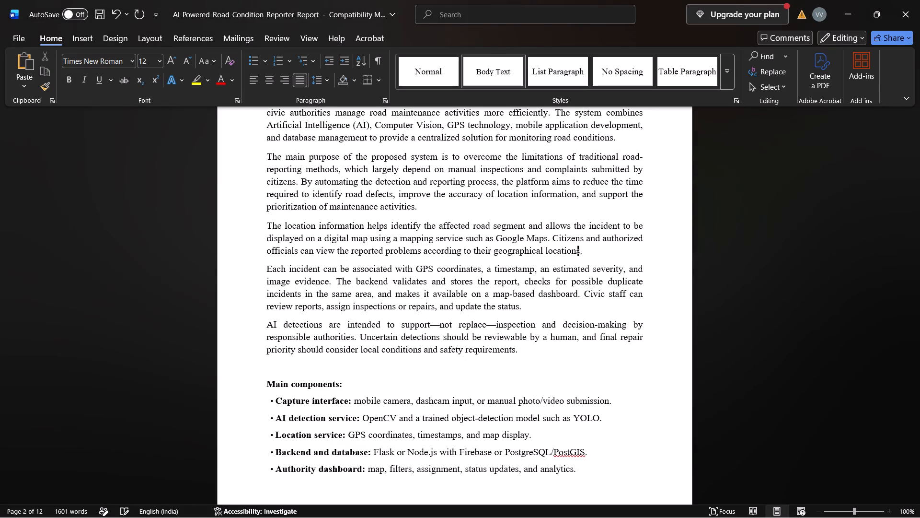
scroll(418, 208, "down", 13)
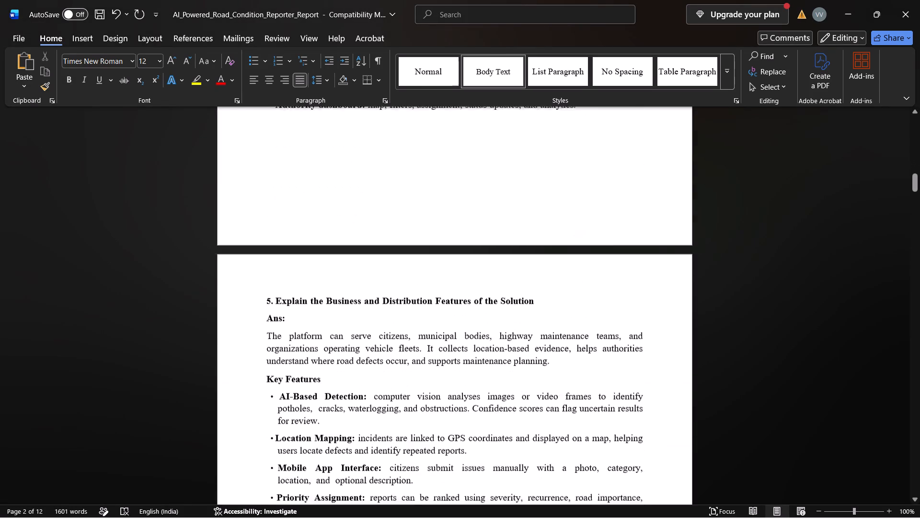
scroll(416, 223, "down", 5)
key("alt+Tab")
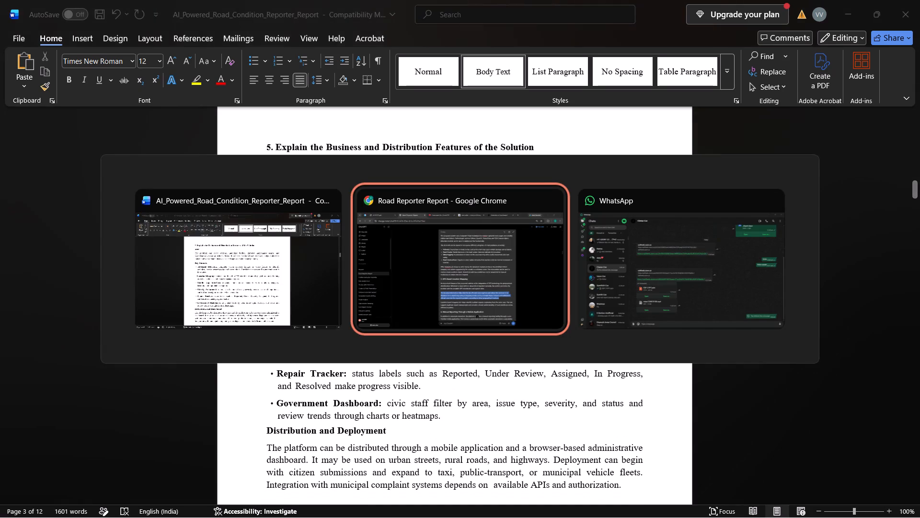
scroll(428, 267, "down", 16)
scroll(428, 267, "down", 13)
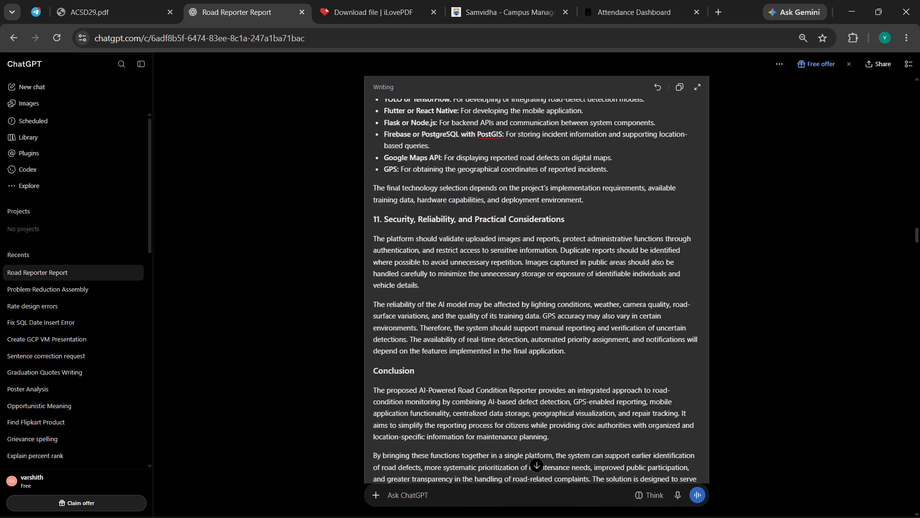
scroll(428, 267, "down", 9)
scroll(428, 269, "up", 3)
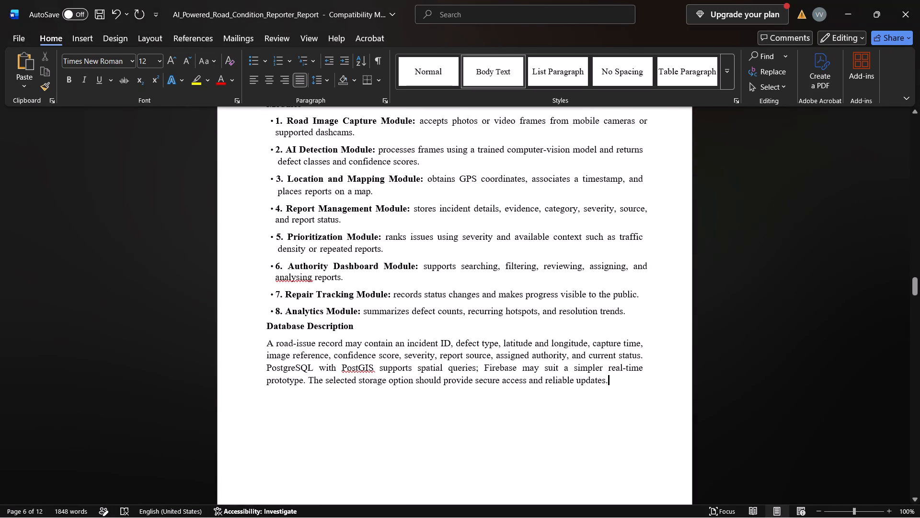
key("Return")
key("ctrl+v")
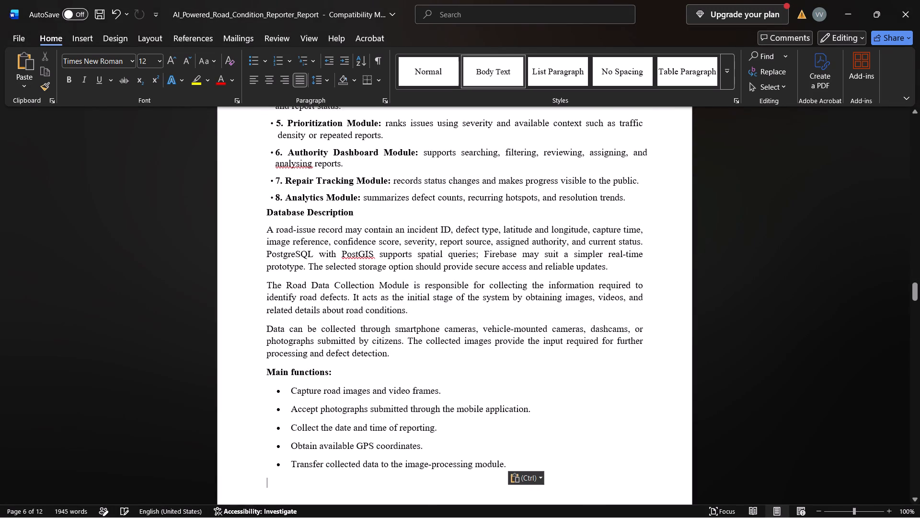
scroll(605, 378, "down", 4)
scroll(605, 378, "up", 2)
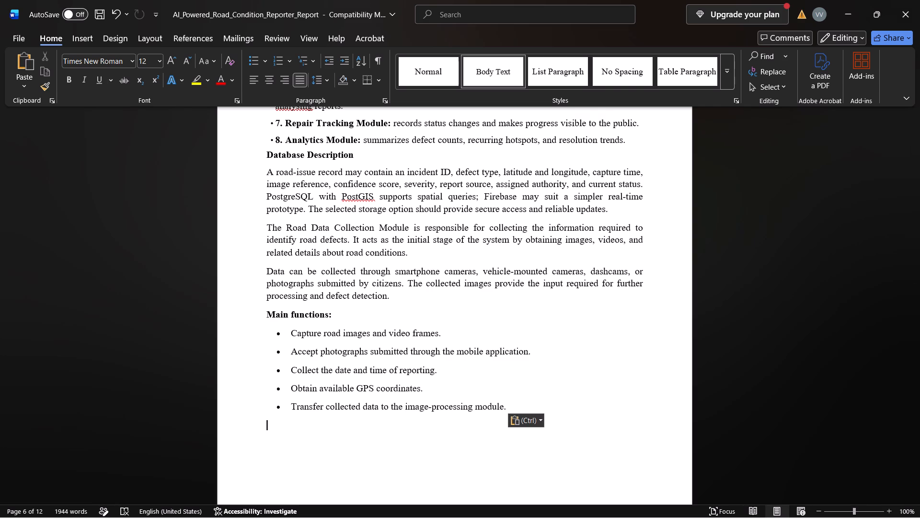
Examine the report's remaining pages, from section 8's added text through the Sample Input and Output Screens to the References.
left_click(583, 388)
scroll(632, 376, "down", 6)
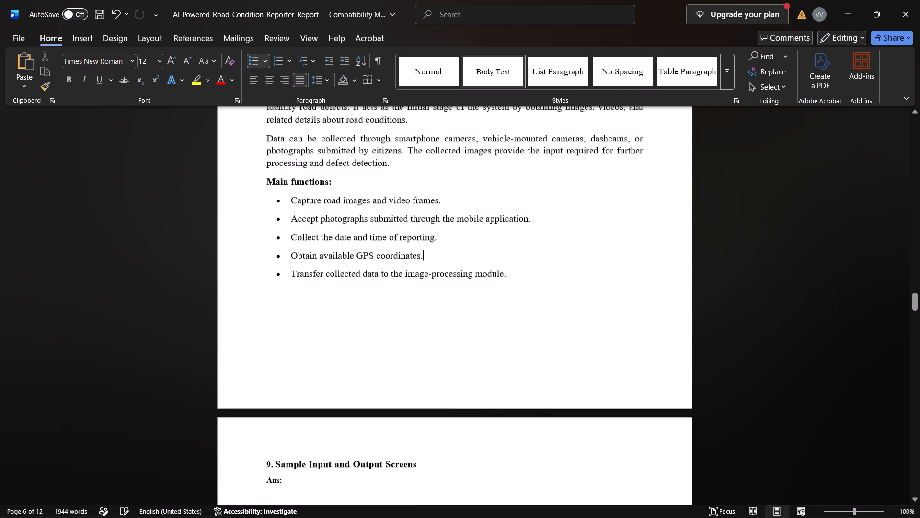
scroll(632, 375, "down", 5)
scroll(633, 375, "down", 20)
scroll(633, 375, "down", 13)
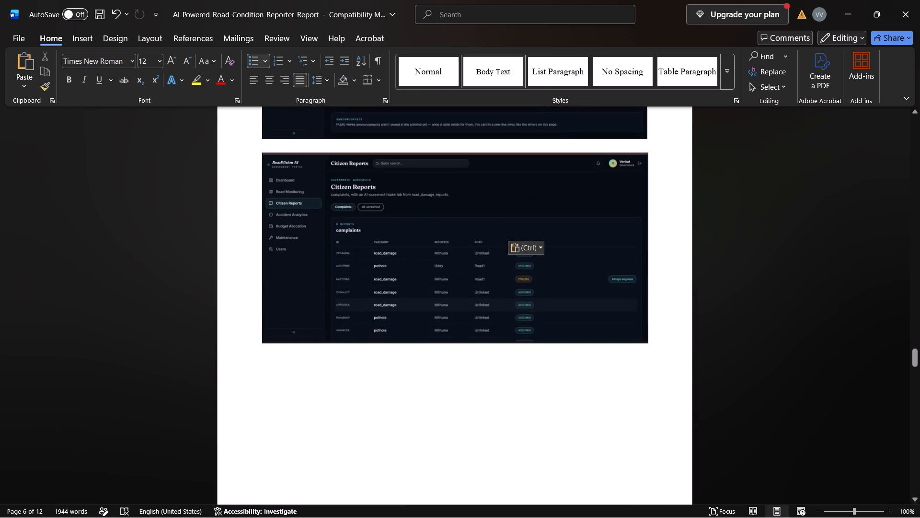
scroll(634, 373, "down", 20)
scroll(634, 373, "down", 20)
scroll(634, 373, "down", 14)
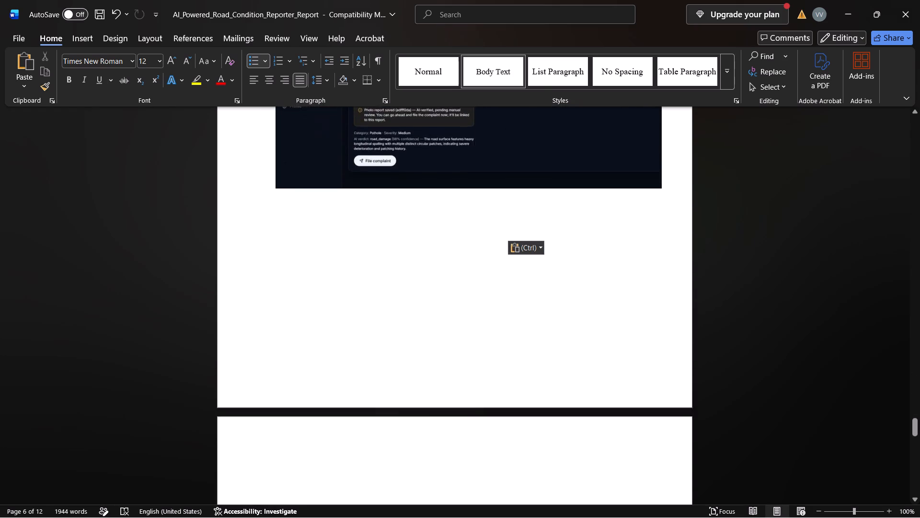
scroll(626, 358, "down", 20)
scroll(626, 358, "down", 17)
scroll(620, 347, "down", 11)
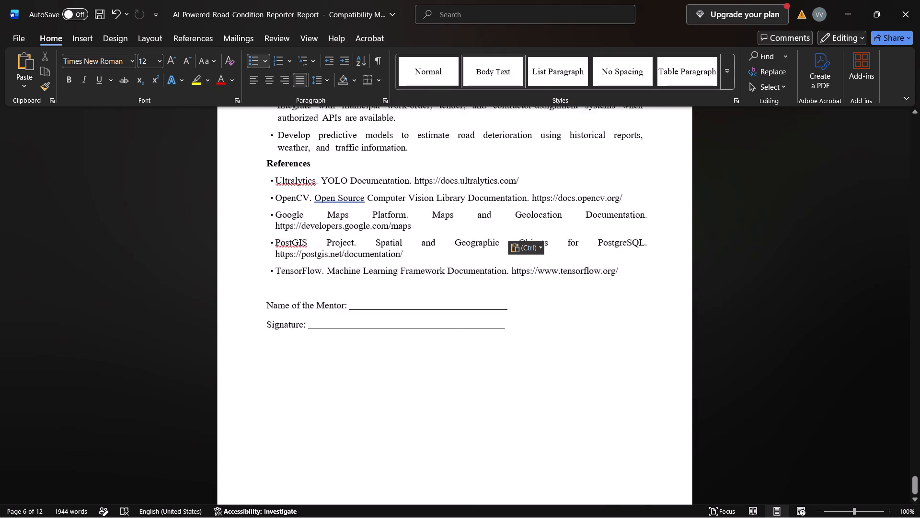
scroll(617, 345, "down", 8)
scroll(617, 350, "up", 20)
scroll(617, 350, "up", 8)
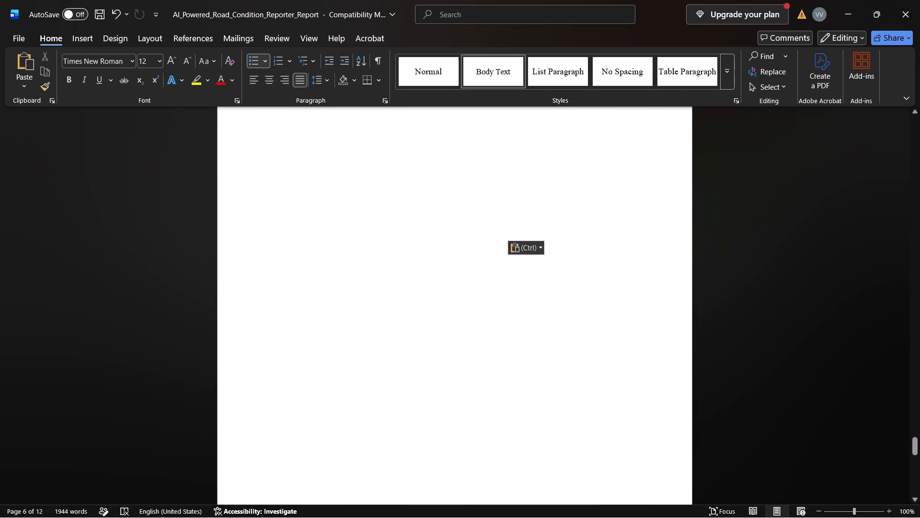
scroll(617, 350, "up", 14)
scroll(617, 350, "up", 8)
scroll(617, 350, "up", 14)
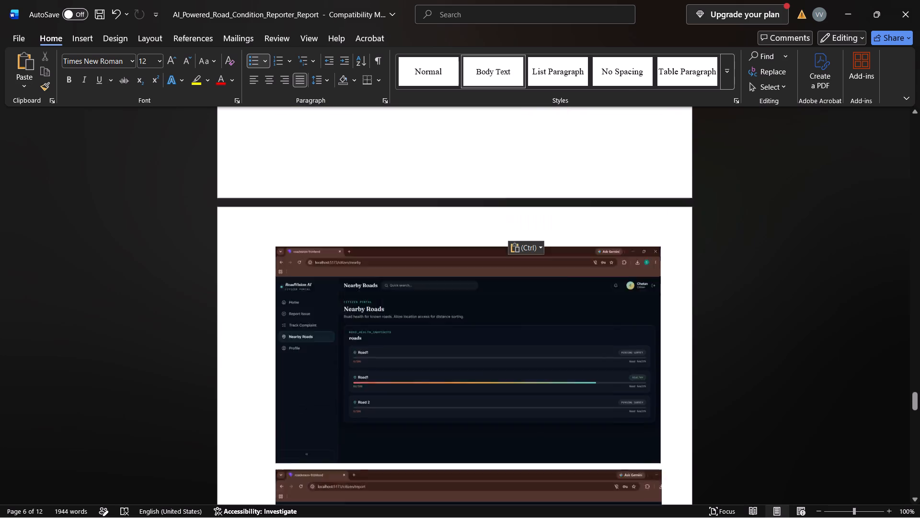
scroll(617, 350, "up", 8)
scroll(491, 347, "up", 20)
scroll(491, 347, "up", 11)
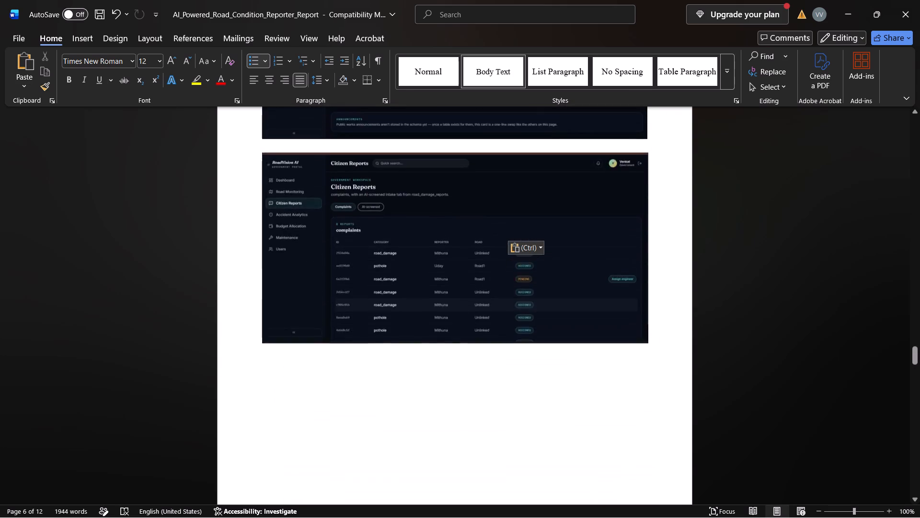
scroll(453, 342, "up", 20)
scroll(453, 342, "up", 20)
scroll(453, 342, "up", 6)
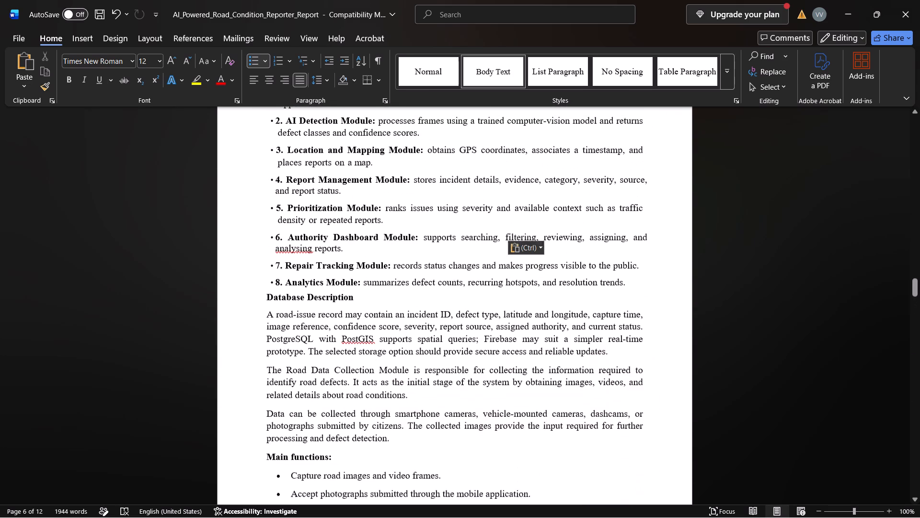
Justify the text of the entire report and check the formatting back to the first page.
left_click(448, 340)
key("ctrl+a")
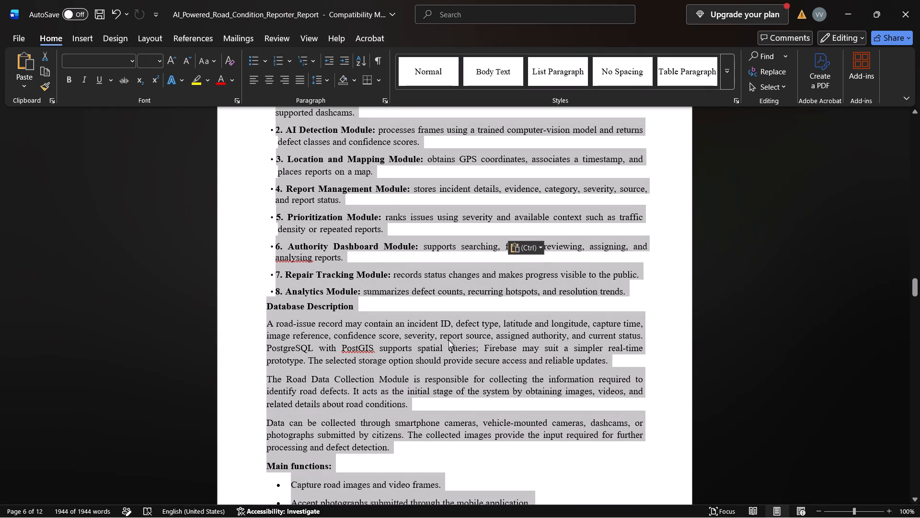
key("ctrl+j")
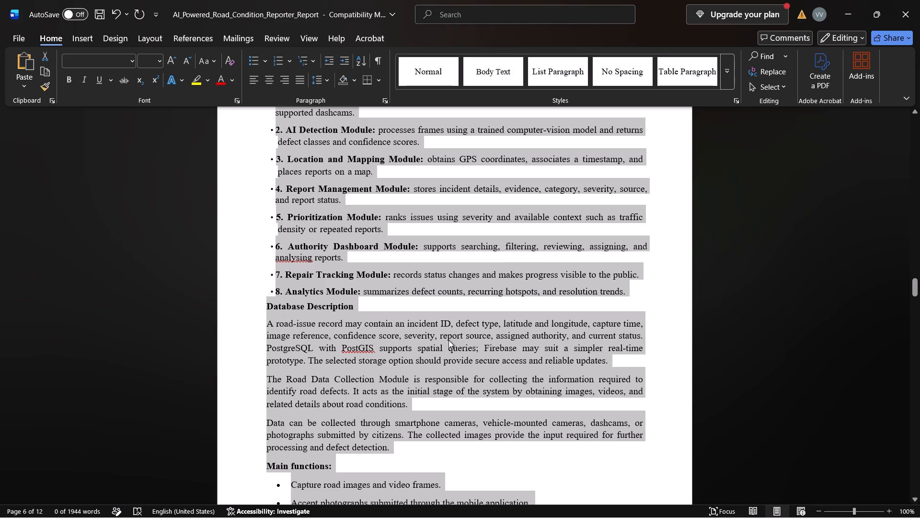
key("ctrl+j")
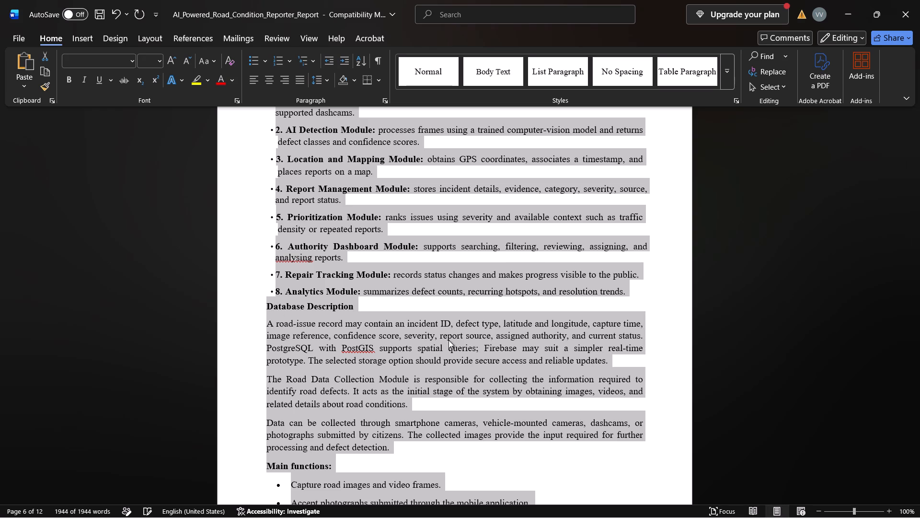
scroll(448, 340, "up", 20)
scroll(448, 340, "up", 6)
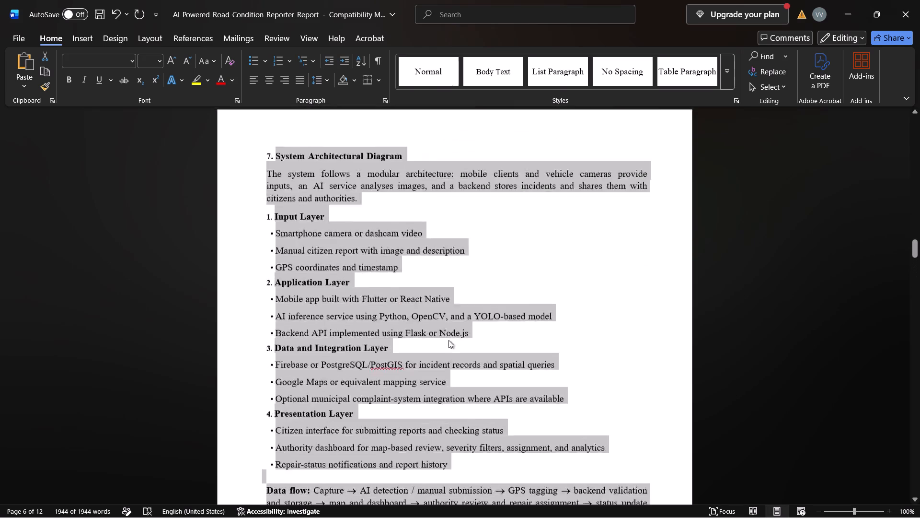
scroll(448, 340, "up", 20)
scroll(448, 340, "up", 20)
scroll(448, 340, "up", 9)
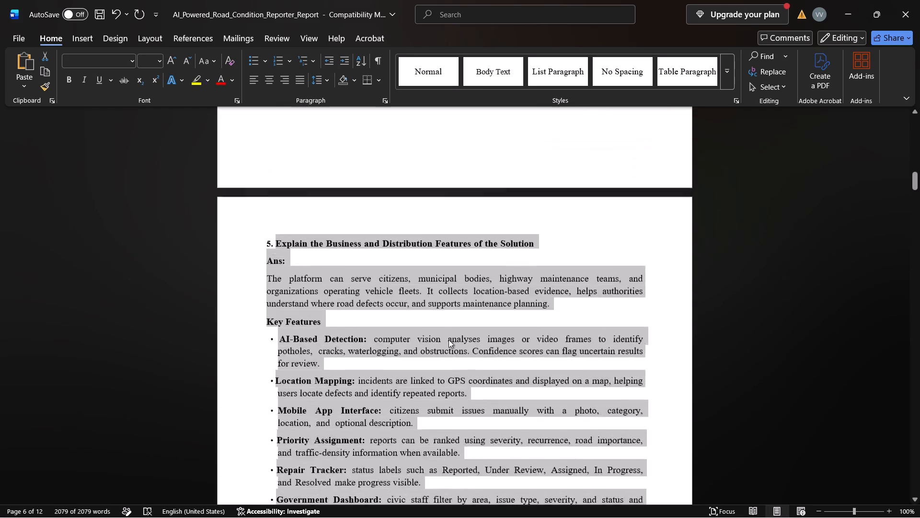
scroll(448, 340, "up", 20)
scroll(448, 340, "up", 20)
scroll(448, 340, "up", 9)
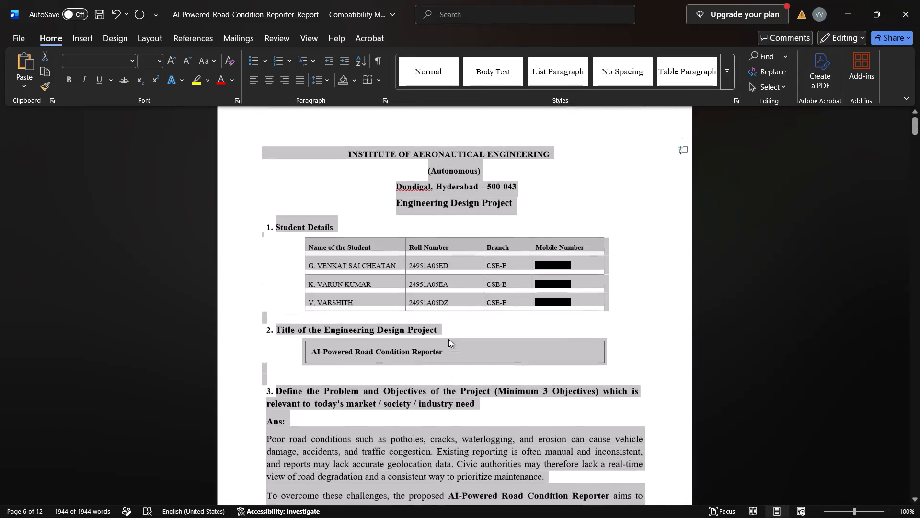
scroll(448, 339, "up", 10)
left_click(725, 204)
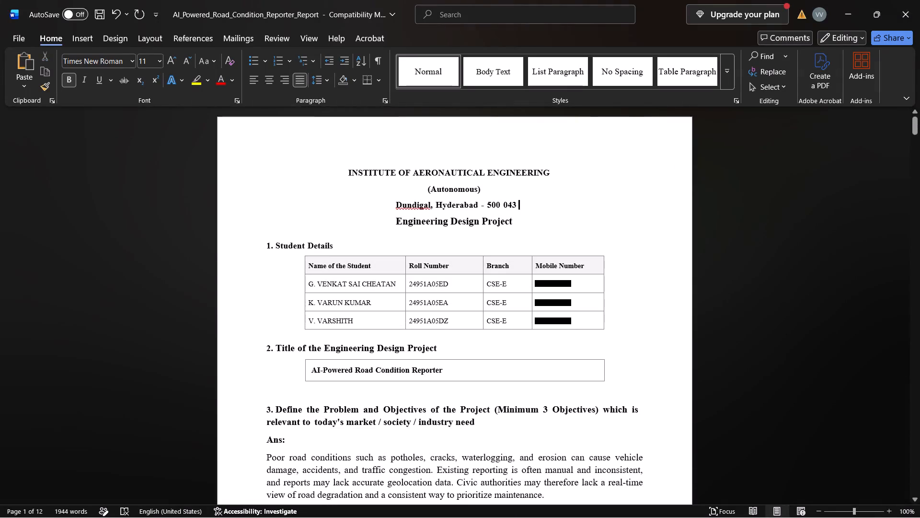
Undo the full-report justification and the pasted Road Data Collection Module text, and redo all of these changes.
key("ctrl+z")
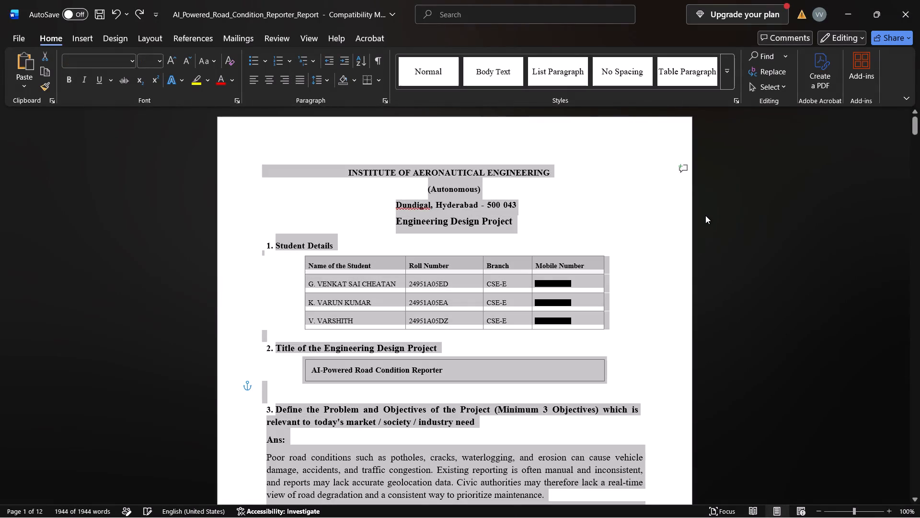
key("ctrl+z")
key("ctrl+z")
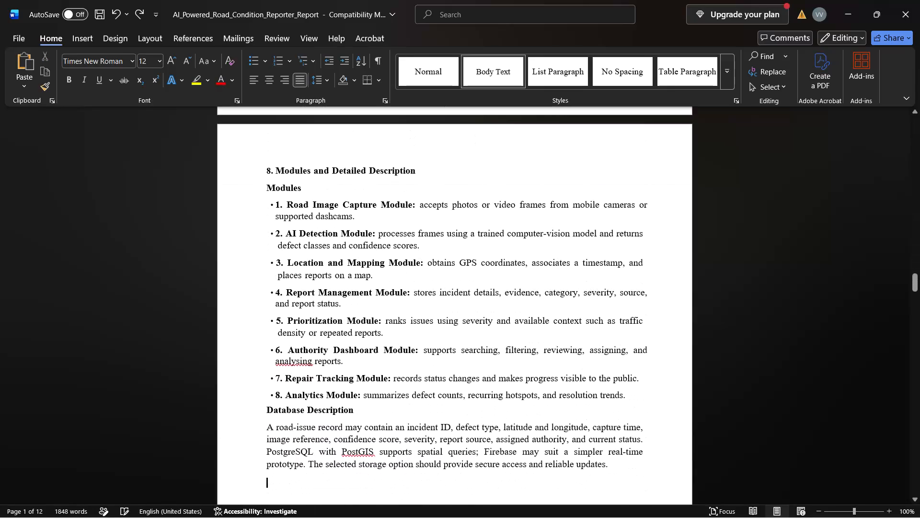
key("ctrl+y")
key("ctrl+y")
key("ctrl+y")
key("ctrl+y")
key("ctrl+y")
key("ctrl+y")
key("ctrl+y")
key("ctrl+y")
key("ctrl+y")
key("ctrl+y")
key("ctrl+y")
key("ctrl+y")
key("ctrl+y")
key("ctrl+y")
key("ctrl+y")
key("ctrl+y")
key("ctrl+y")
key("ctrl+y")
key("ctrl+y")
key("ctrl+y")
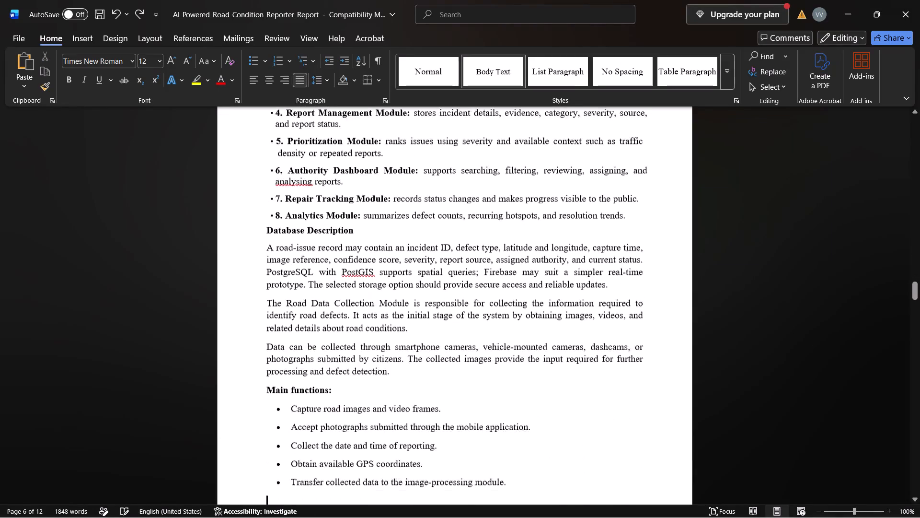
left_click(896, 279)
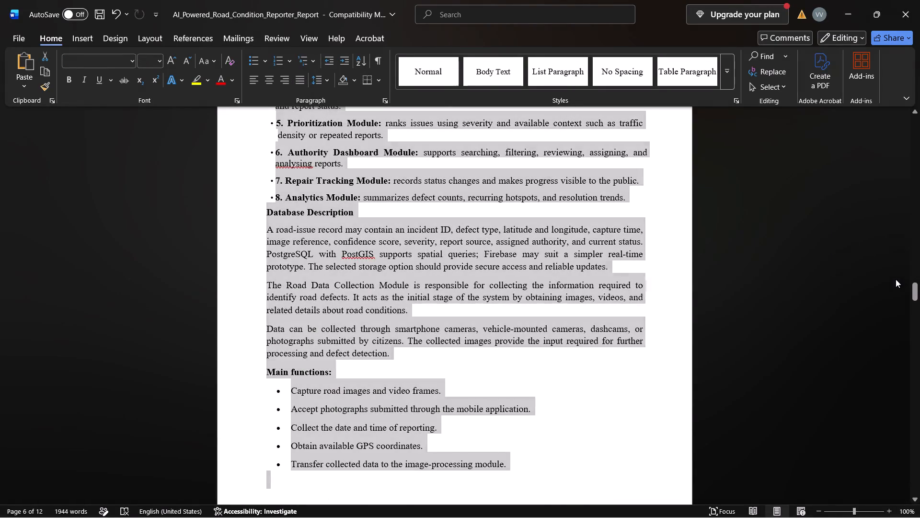
Review the entire report from the title page through every section and screenshot to the References and mentor signature lines.
left_click_drag(916, 292, 912, 126)
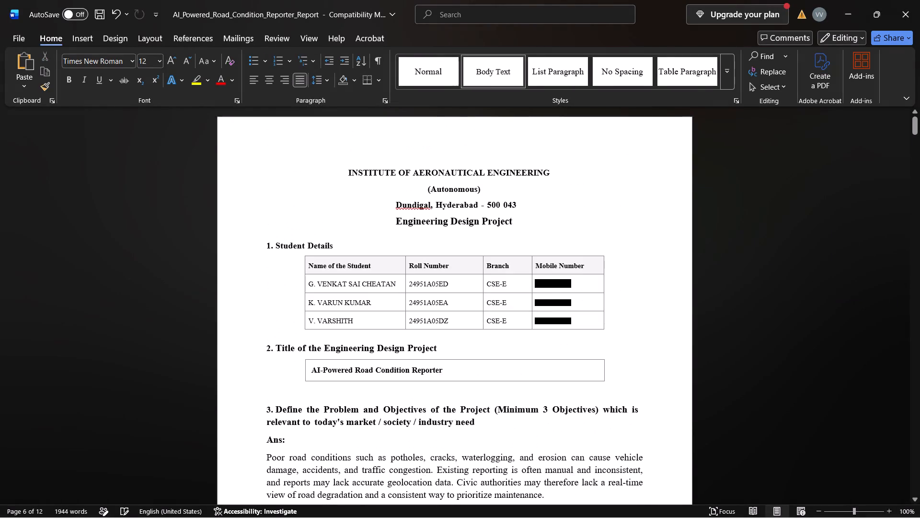
scroll(638, 290, "down", 18)
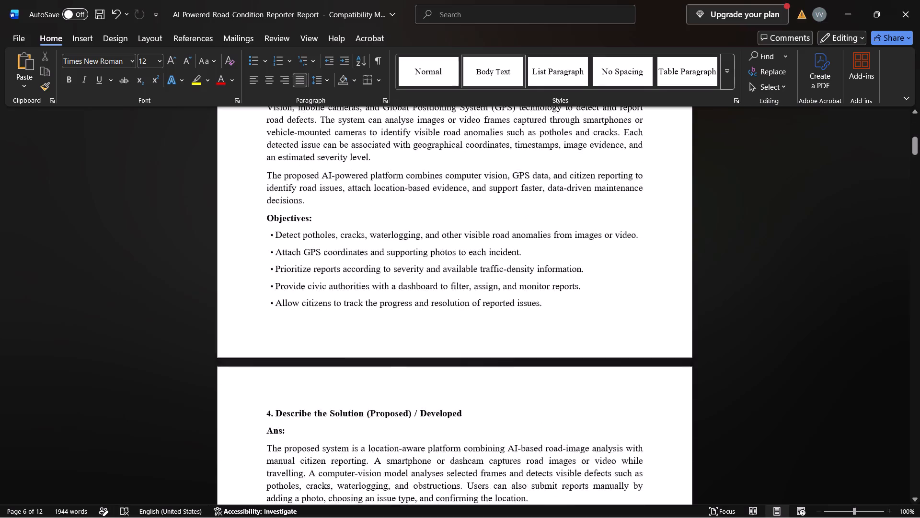
scroll(637, 291, "down", 15)
scroll(637, 292, "down", 19)
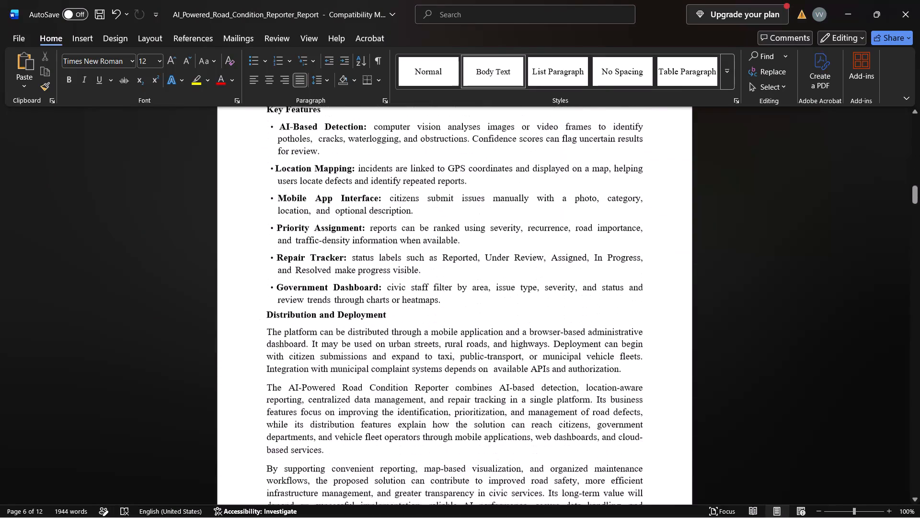
scroll(636, 294, "down", 11)
scroll(636, 294, "down", 19)
scroll(636, 294, "down", 17)
scroll(637, 294, "down", 18)
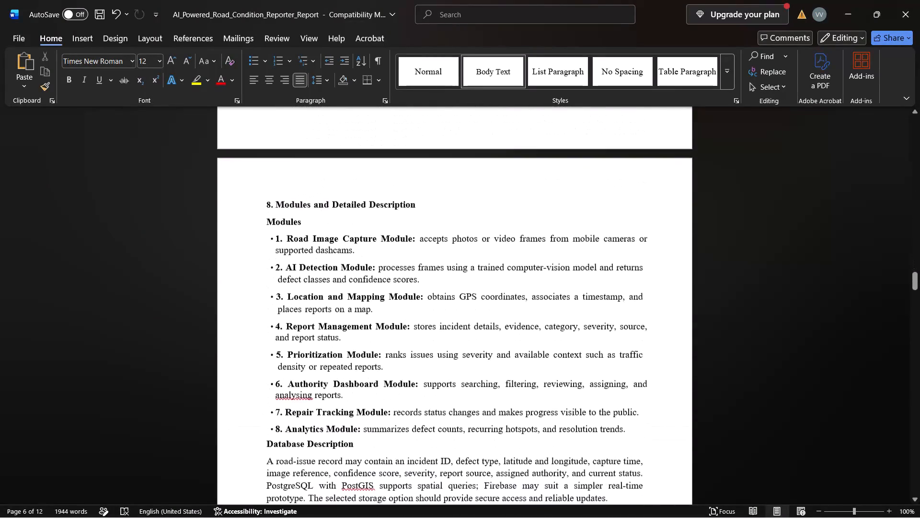
scroll(637, 294, "down", 18)
scroll(637, 294, "down", 10)
scroll(637, 295, "down", 11)
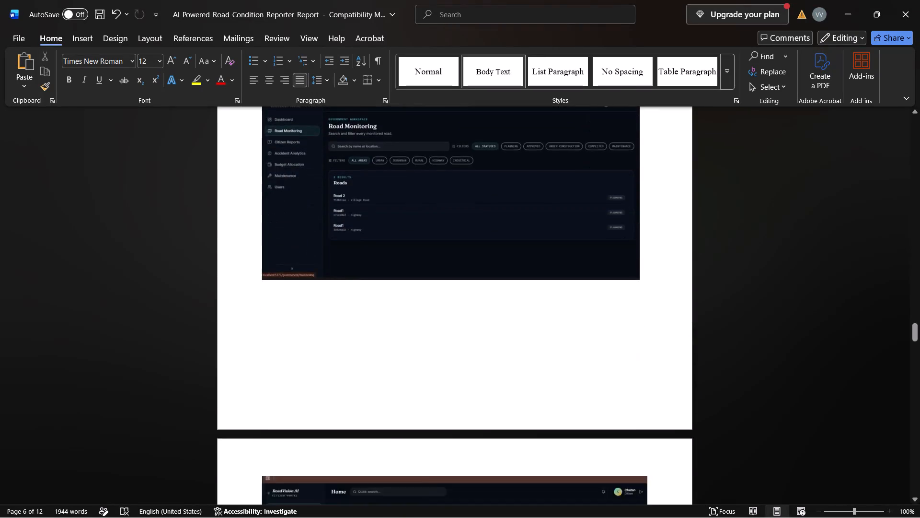
scroll(637, 294, "down", 20)
scroll(637, 294, "down", 20)
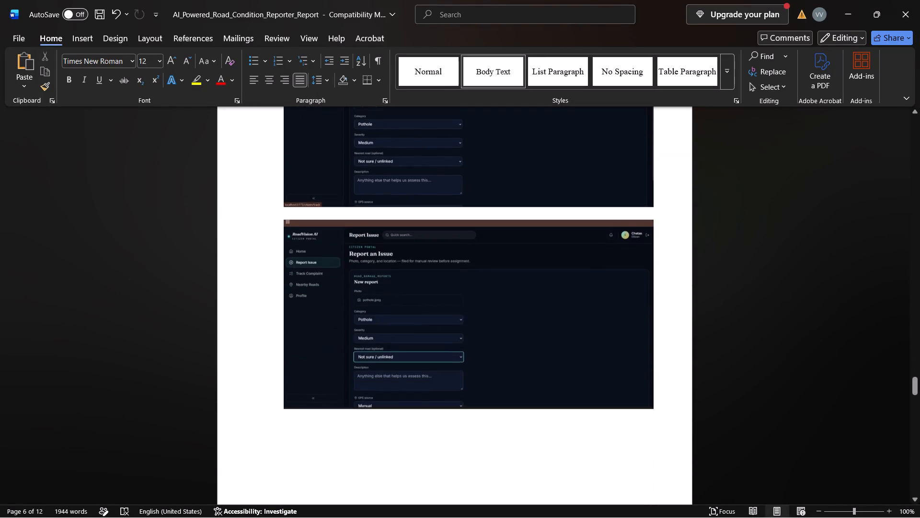
scroll(637, 294, "down", 10)
scroll(637, 294, "down", 11)
scroll(637, 294, "down", 10)
scroll(637, 294, "down", 13)
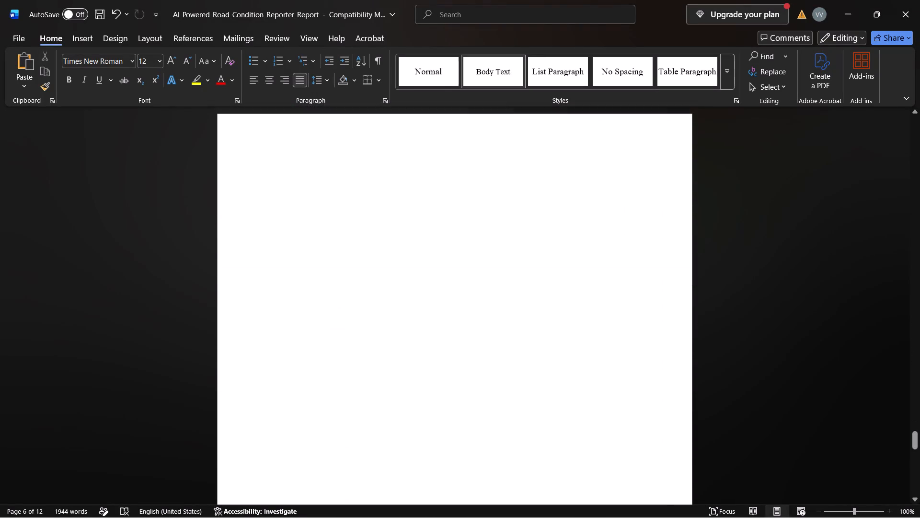
scroll(637, 294, "down", 7)
scroll(637, 294, "down", 20)
scroll(637, 294, "down", 1)
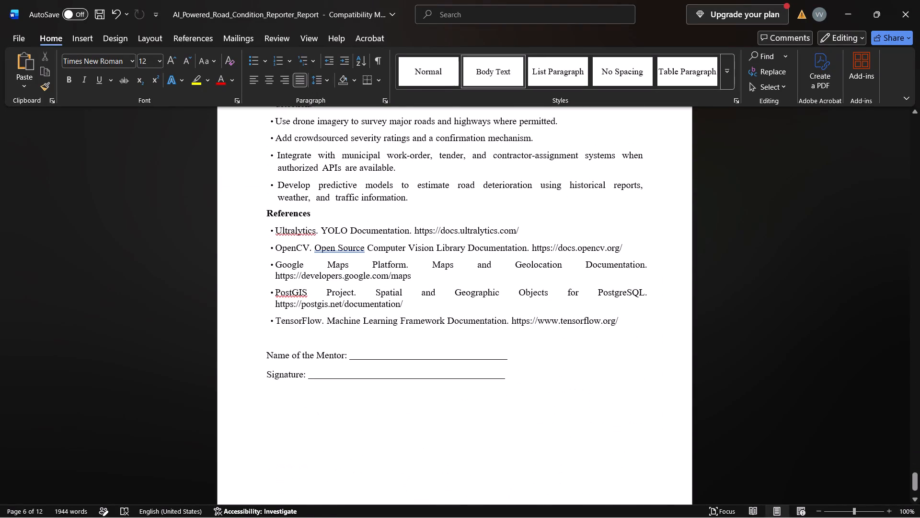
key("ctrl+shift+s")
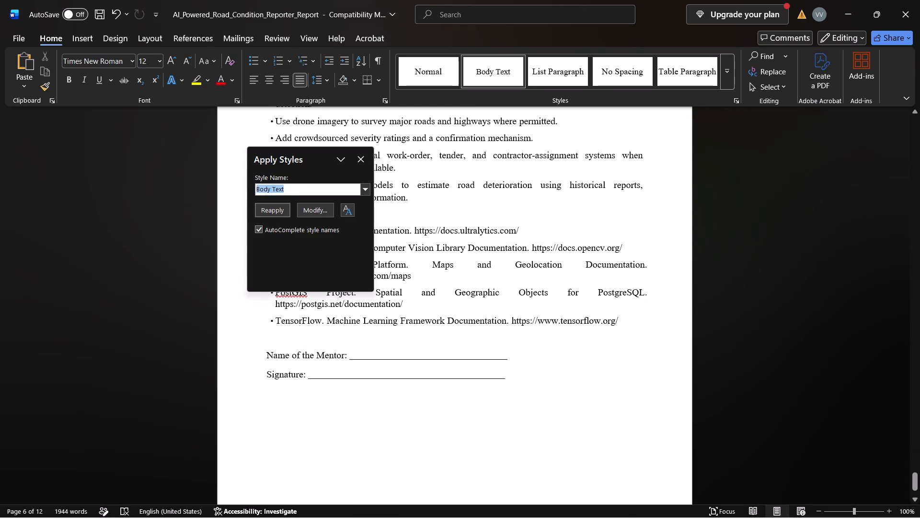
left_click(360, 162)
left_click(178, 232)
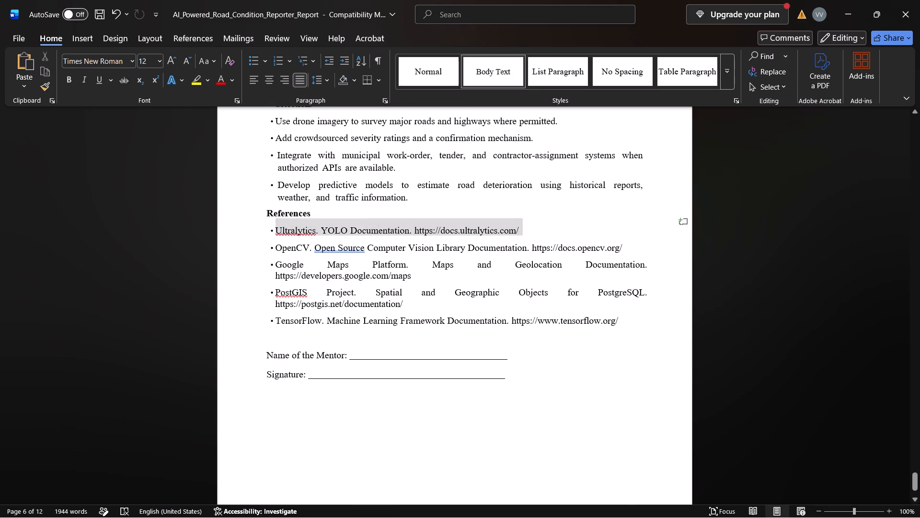
Save a PDF copy of the report to the Desktop folder under the name EDP_REPORT.
scroll(178, 233, "down", 9)
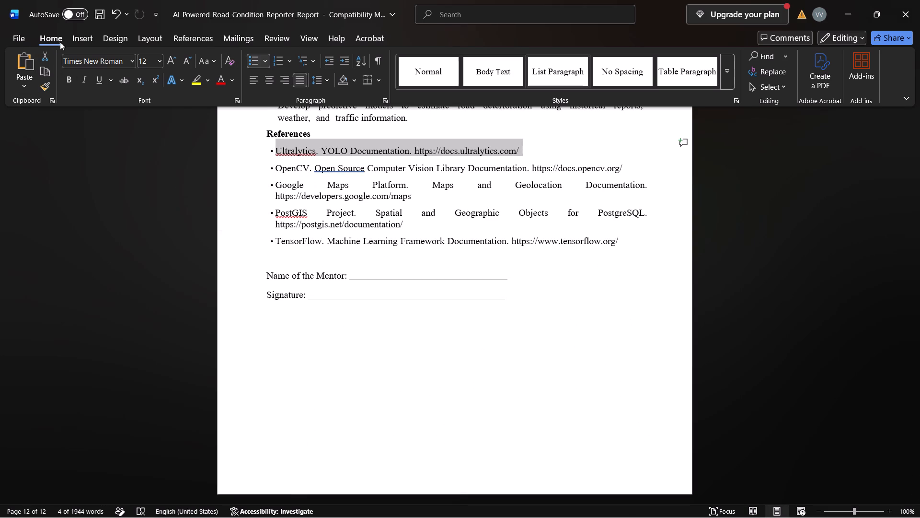
left_click(4, 38)
left_click(46, 204)
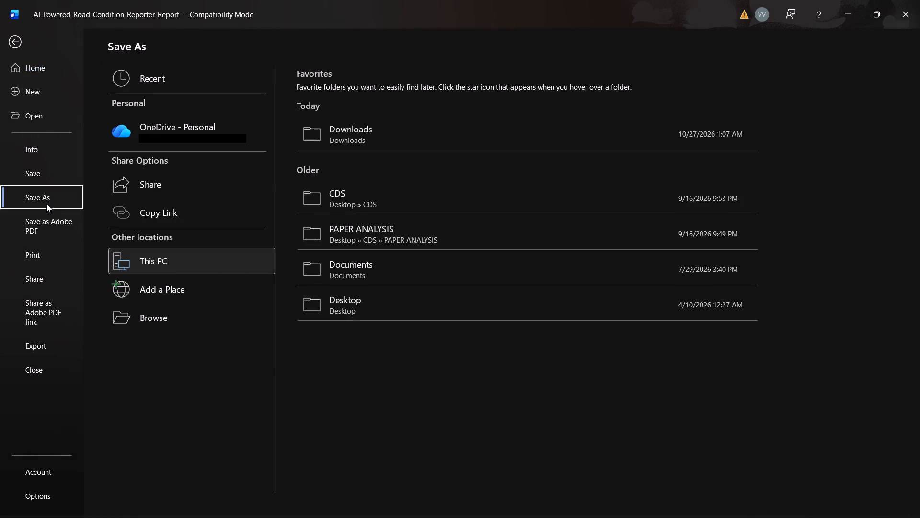
left_click(186, 256)
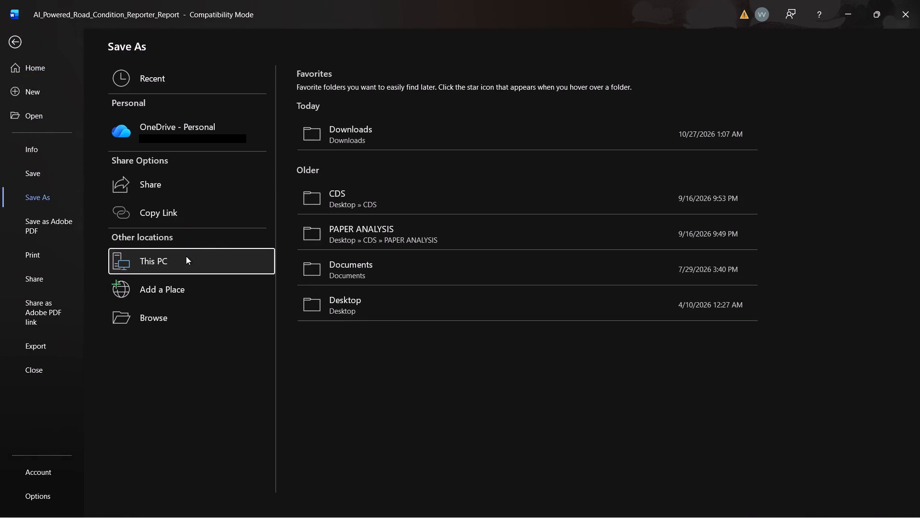
left_click(380, 290)
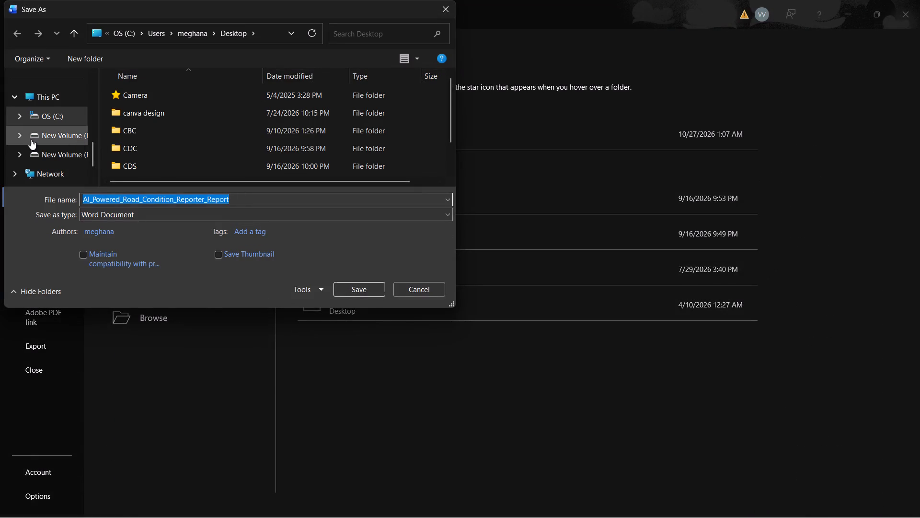
left_click(131, 209)
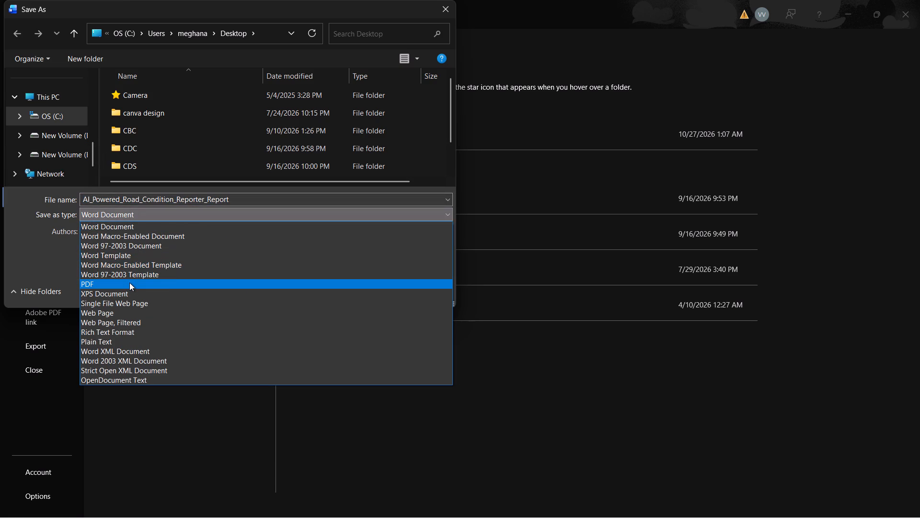
left_click(129, 283)
left_click(229, 198)
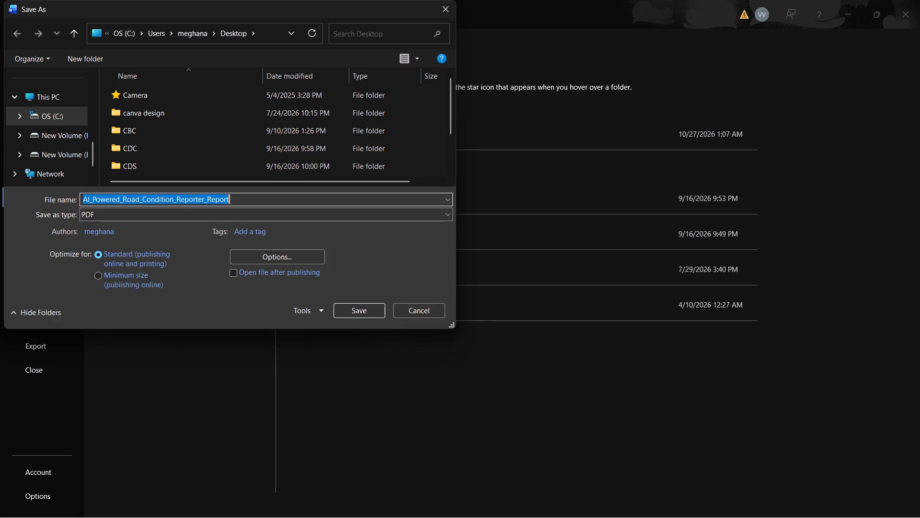
type("EDP")
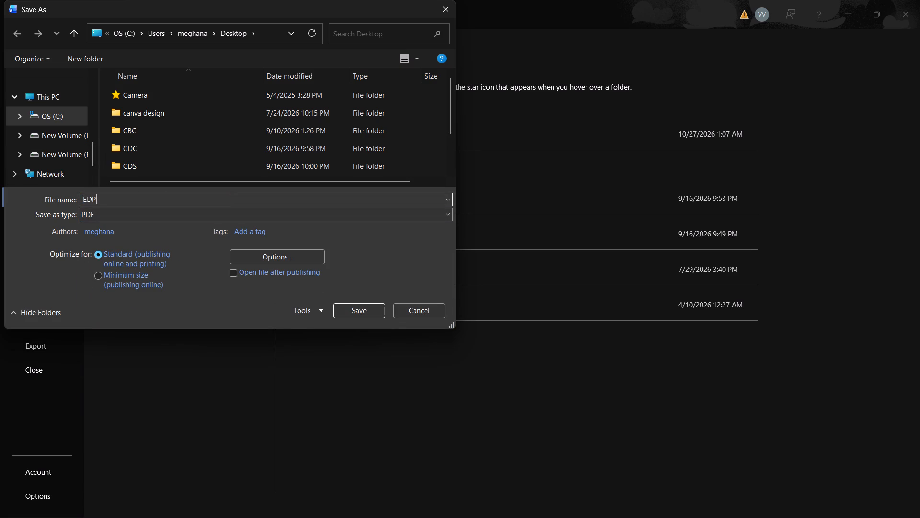
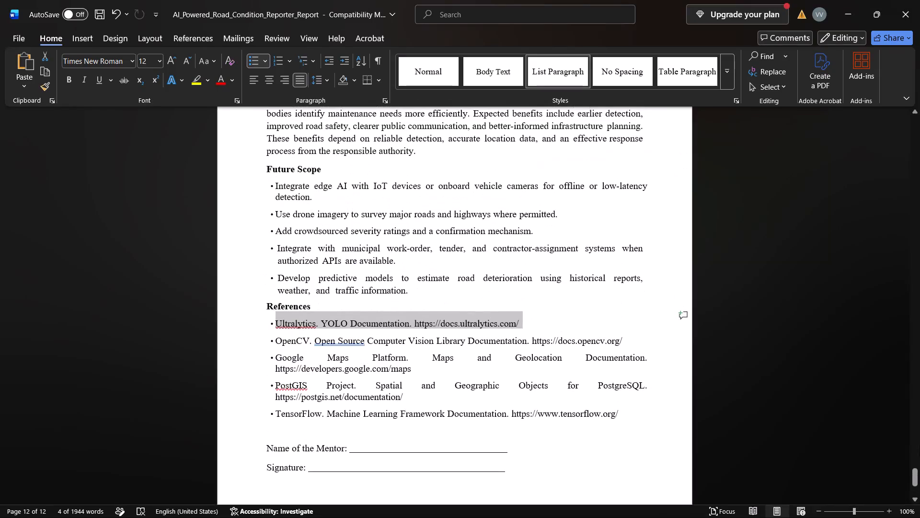
Go back to the report's title page with the student details table.
left_click_drag(914, 471, 913, 425)
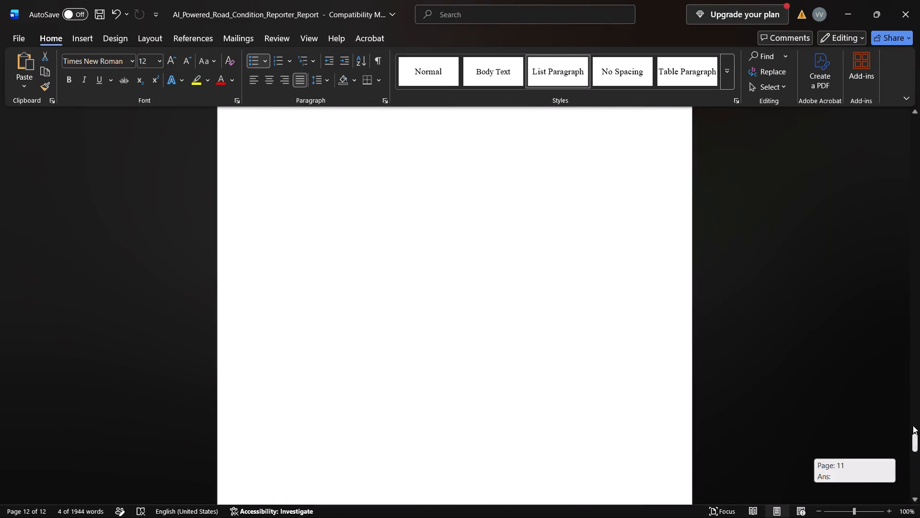
left_click_drag(913, 425, 917, 113)
left_click(743, 255)
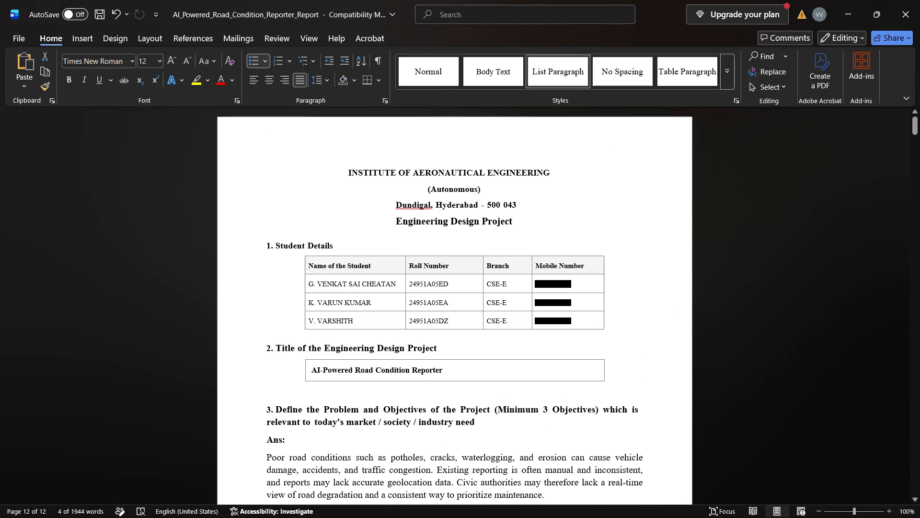
Switch from the report to a File Explorer window.
key("alt+Tab")
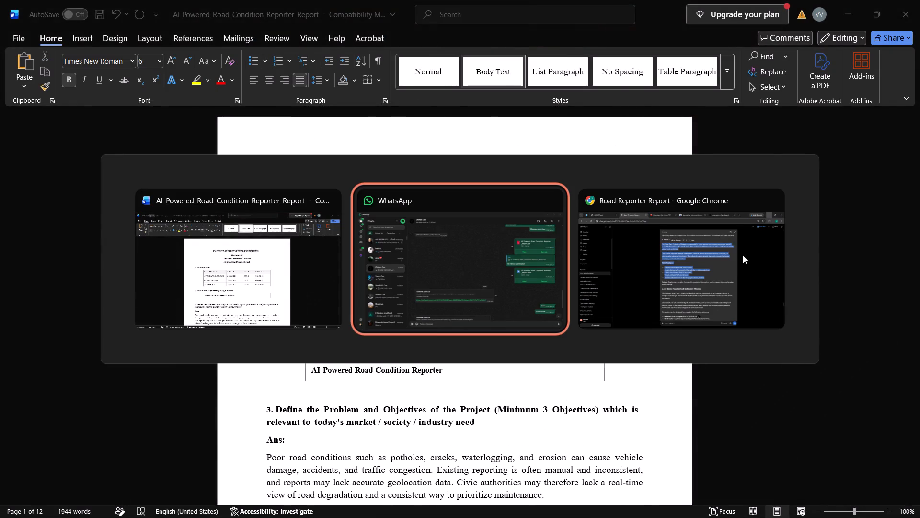
key("alt+Escape")
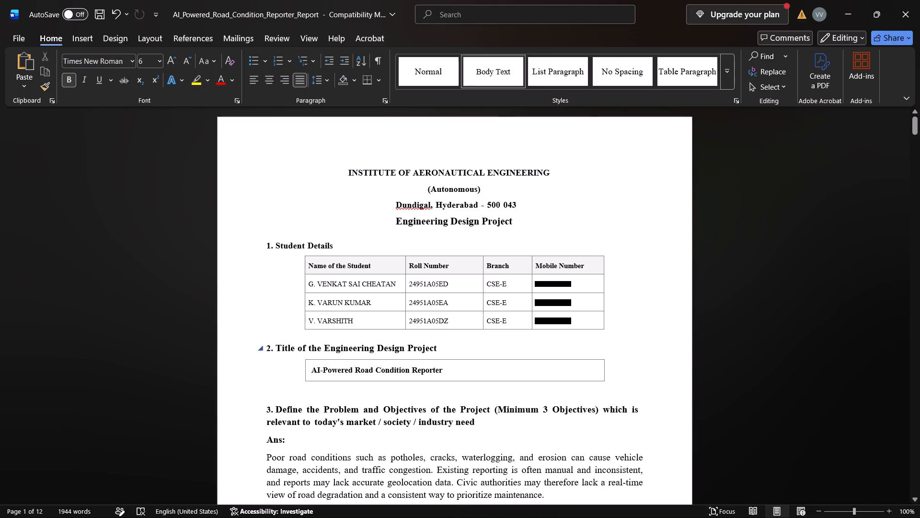
left_click(470, 513)
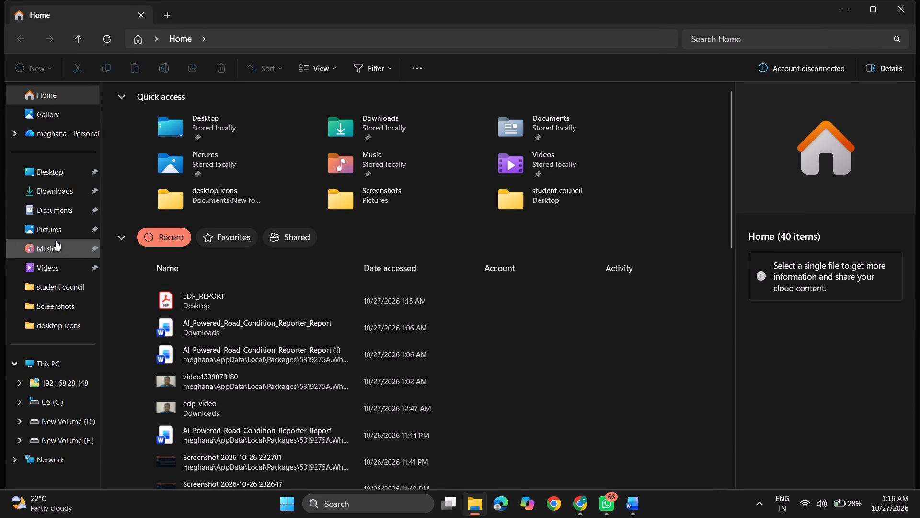
left_click(66, 223)
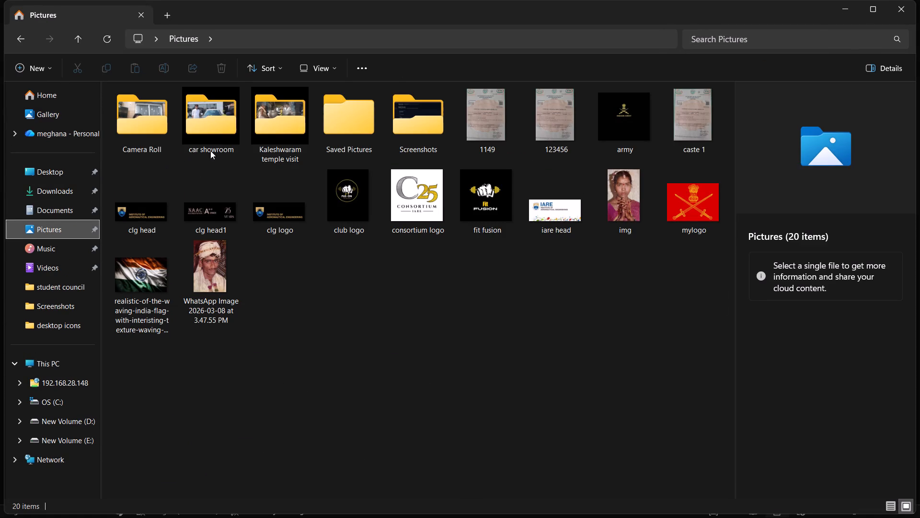
triple_click(399, 129)
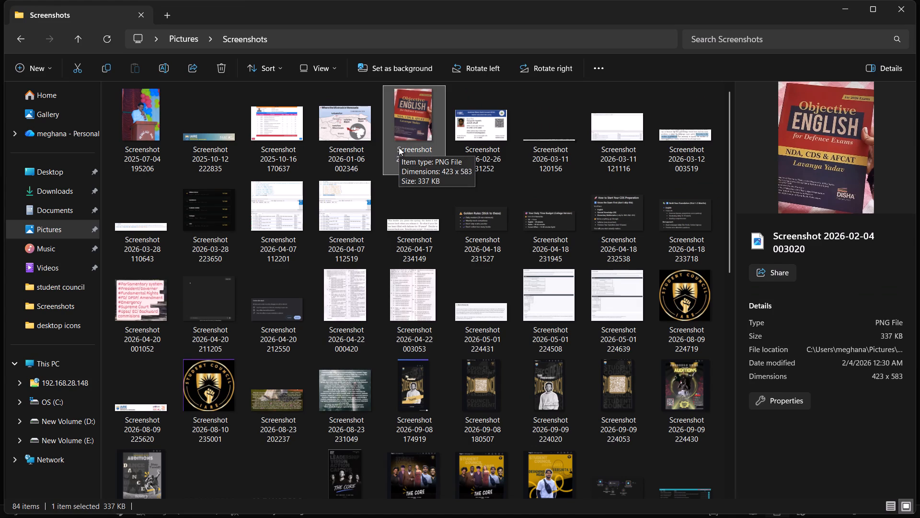
scroll(398, 150, "down", 5)
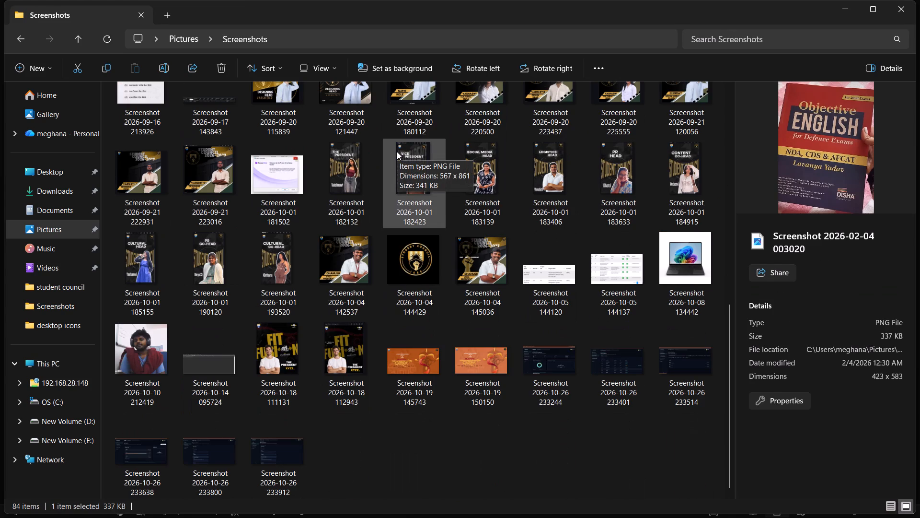
left_click(146, 356)
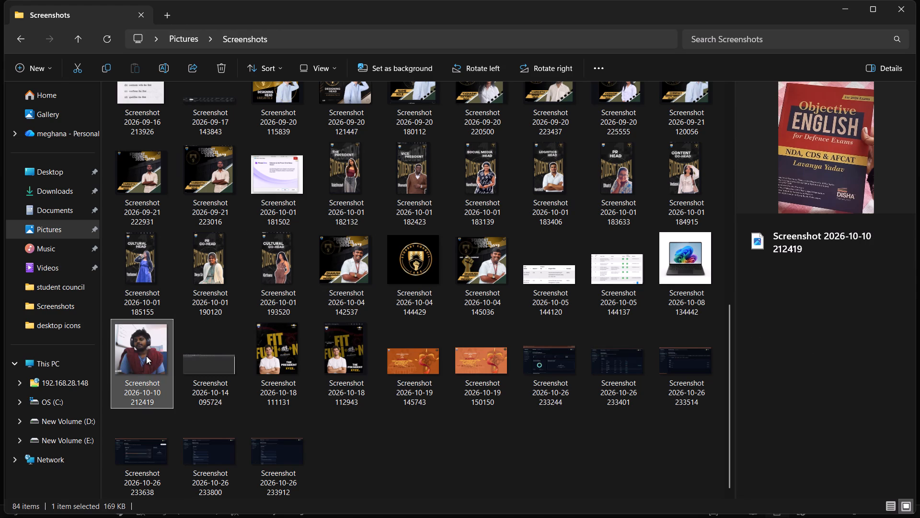
key("Delete")
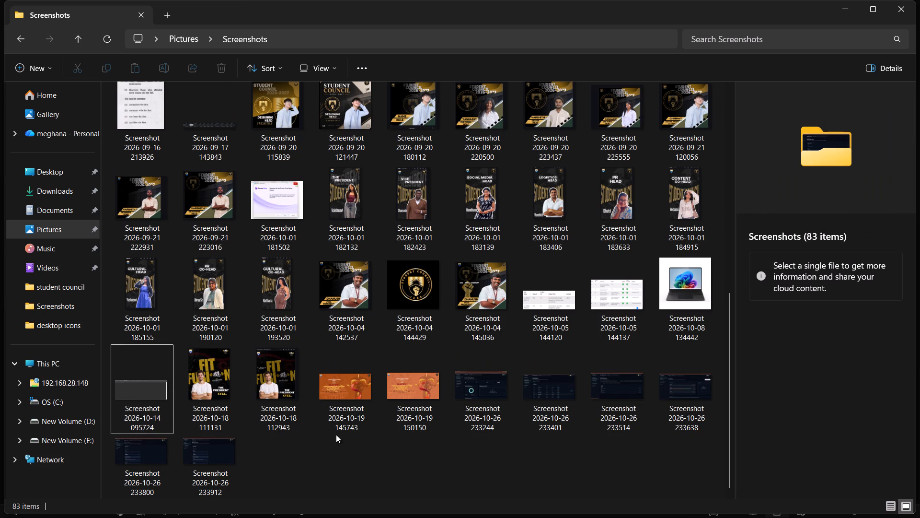
scroll(334, 419, "up", 3)
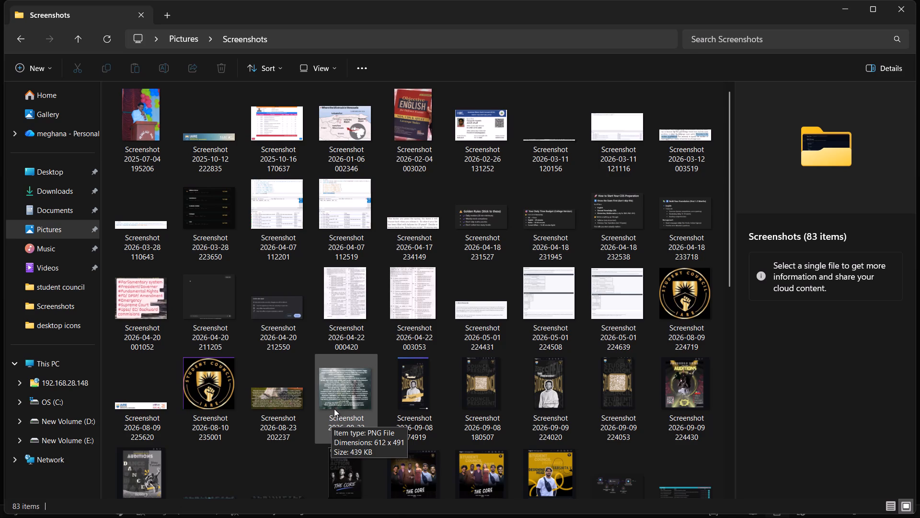
double_click(224, 149)
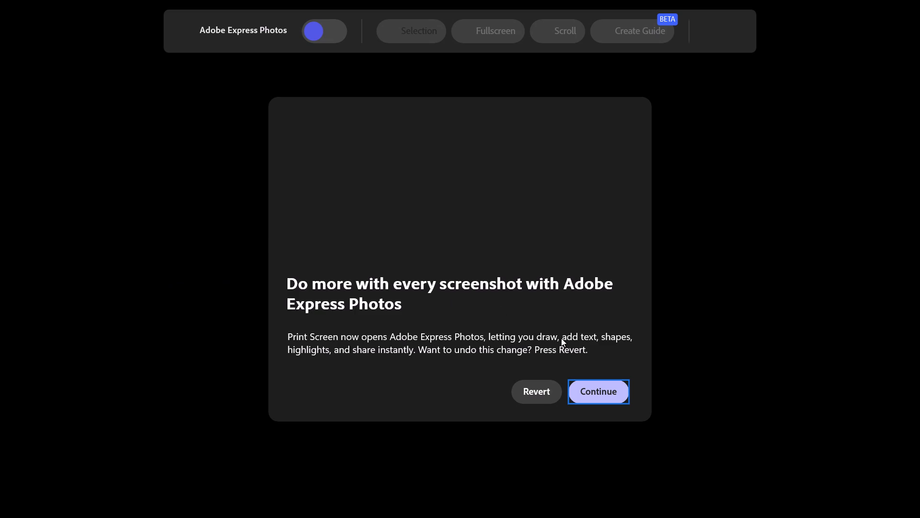
left_click(621, 397)
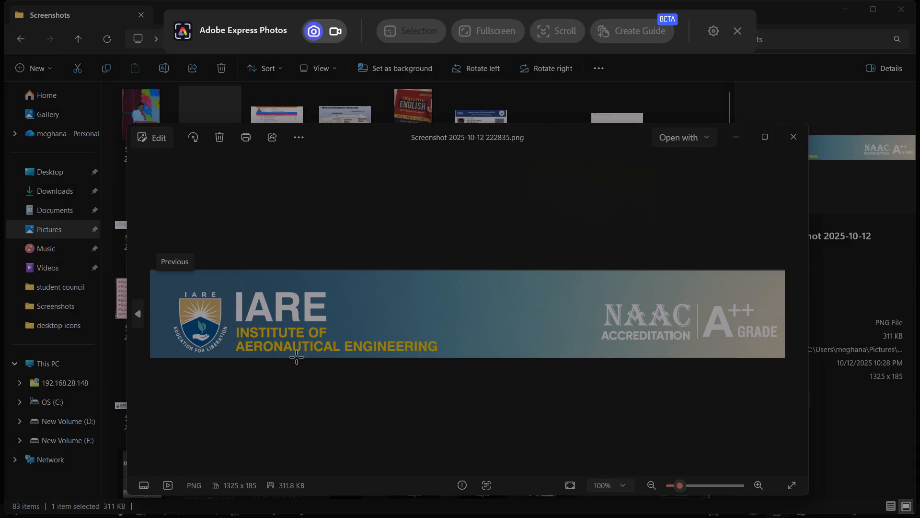
left_click_drag(162, 277, 210, 337)
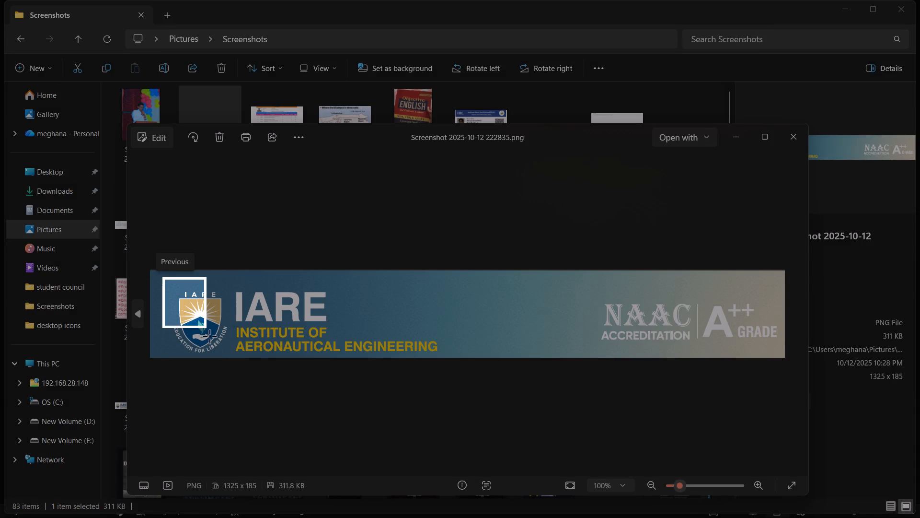
left_click_drag(210, 337, 234, 357)
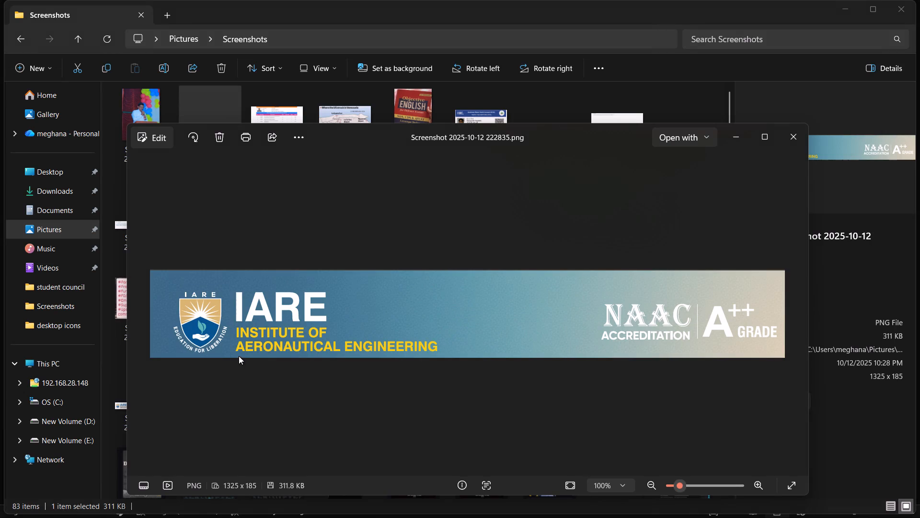
left_click(794, 135)
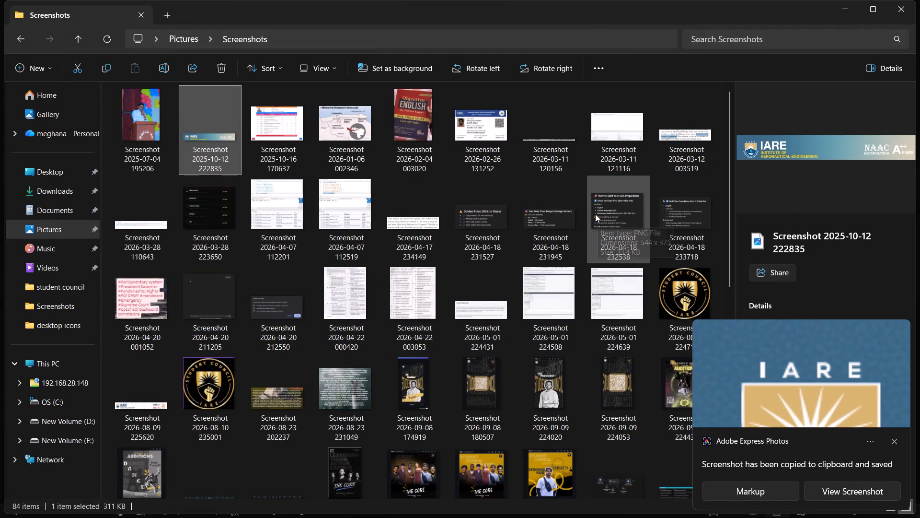
scroll(595, 213, "down", 5)
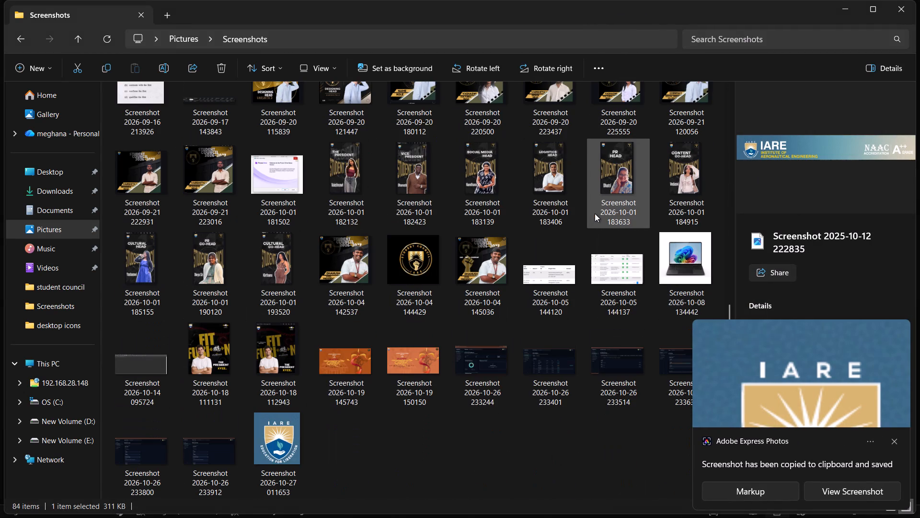
scroll(595, 213, "down", 6)
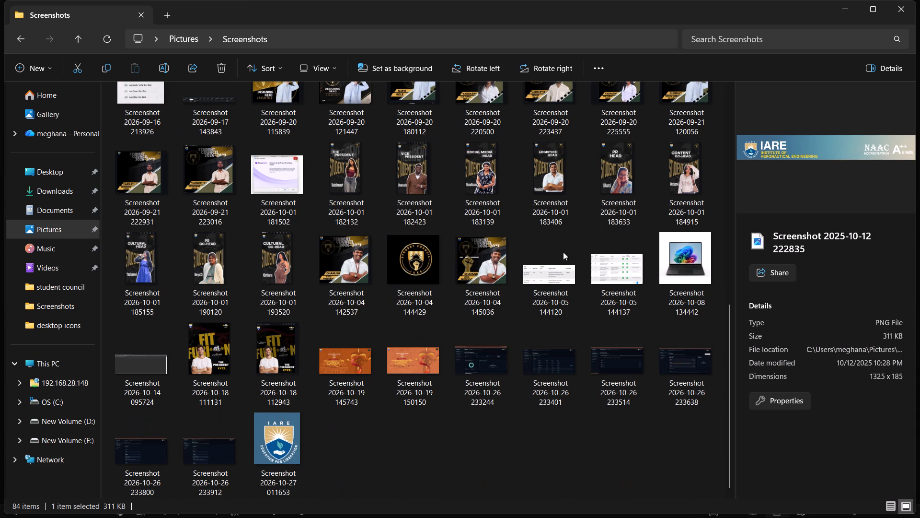
Search for canva and launch the Canva app.
type("canva'")
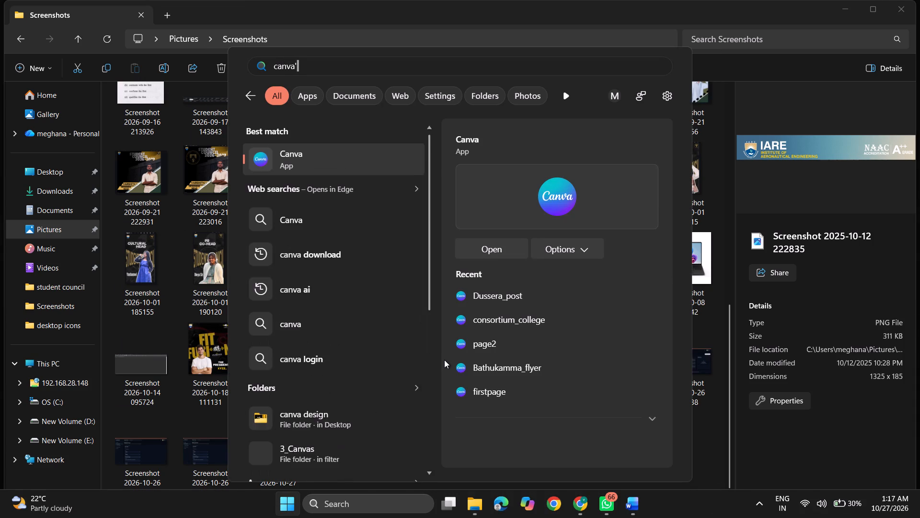
key("Return")
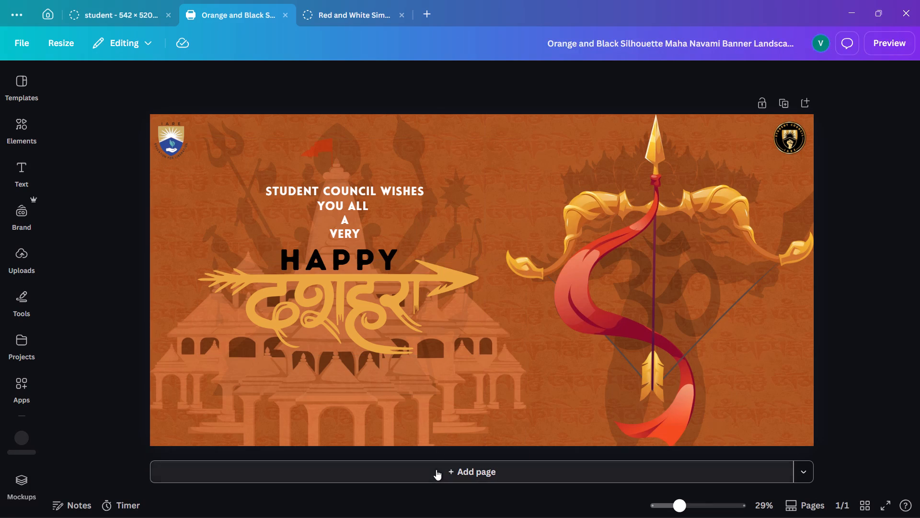
Add a second page to the Maha Navami banner design and set its background colour to white.
left_click(436, 470)
left_click(462, 295)
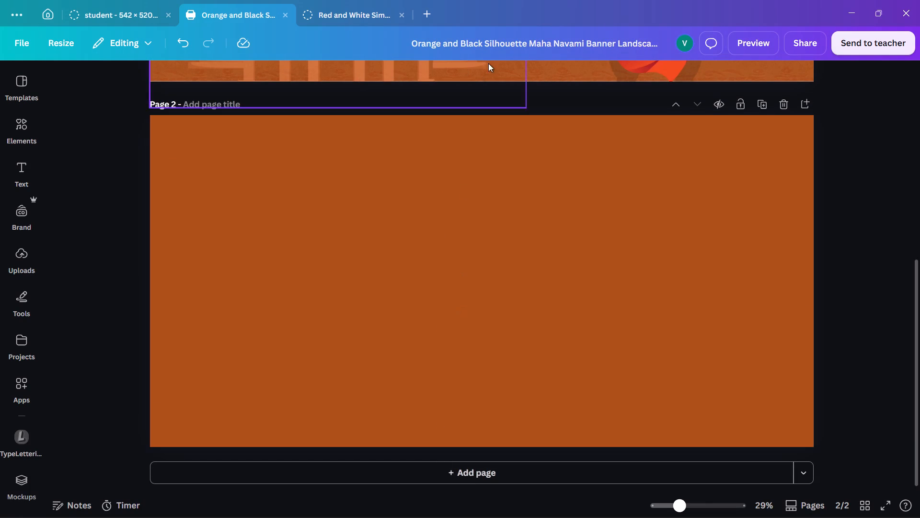
left_click(493, 170)
left_click(481, 64)
left_click(492, 72)
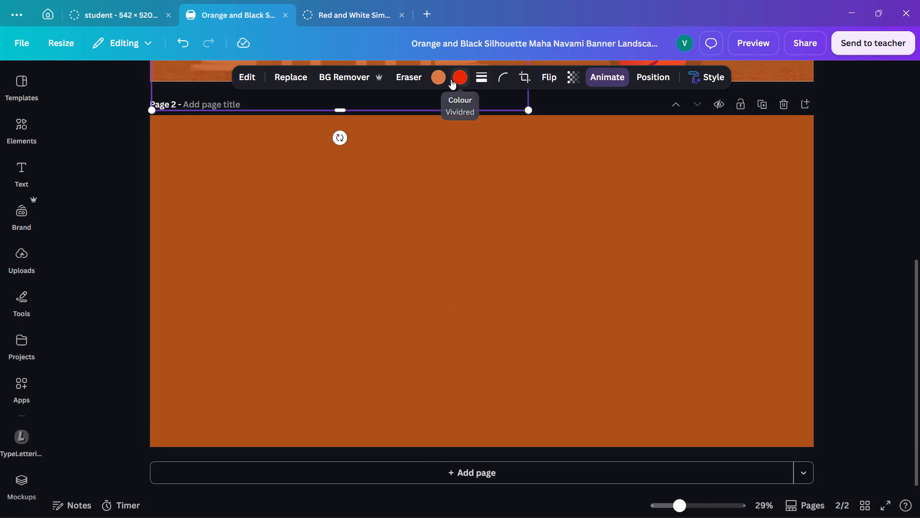
left_click(450, 203)
left_click(496, 72)
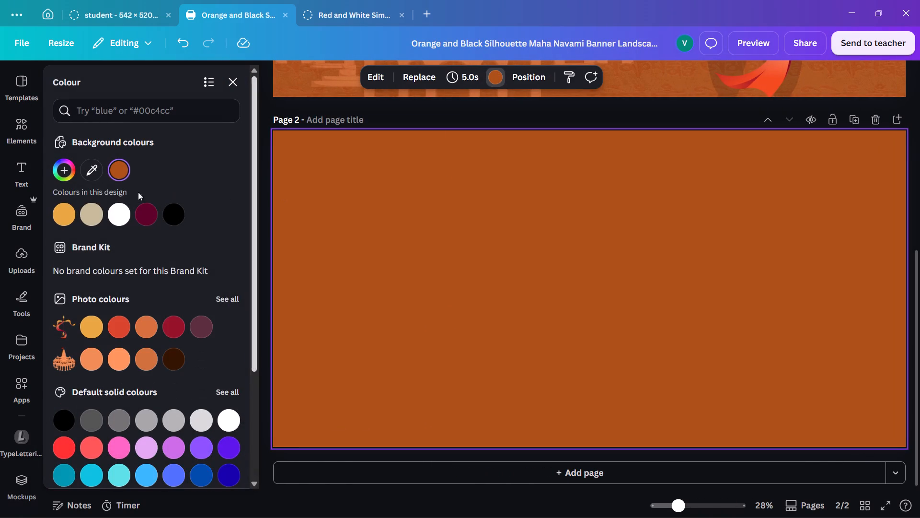
left_click(115, 206)
Paste the captured IARE crest onto page 2 and enlarge it.
left_click(469, 270)
key("ctrl+v")
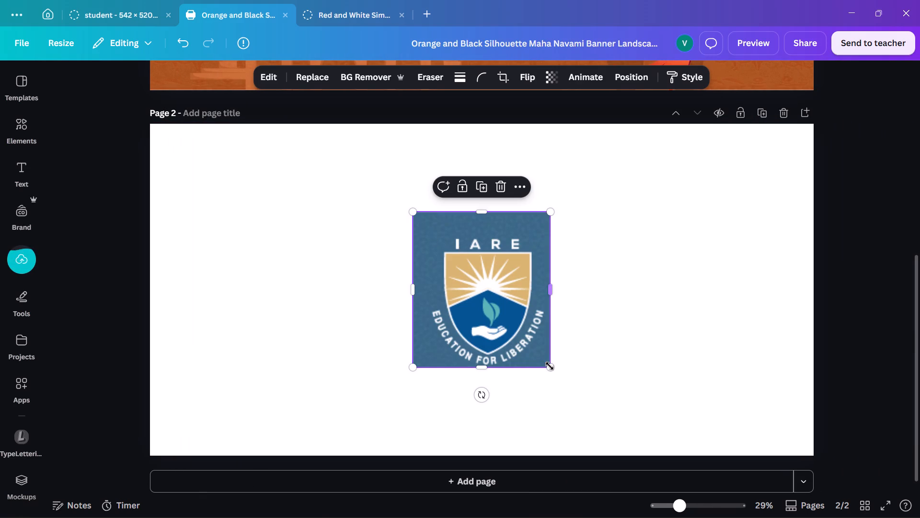
left_click_drag(550, 366, 594, 407)
Remove the crest image's background with BG Remover and move the crest up and to the left.
left_click(362, 82)
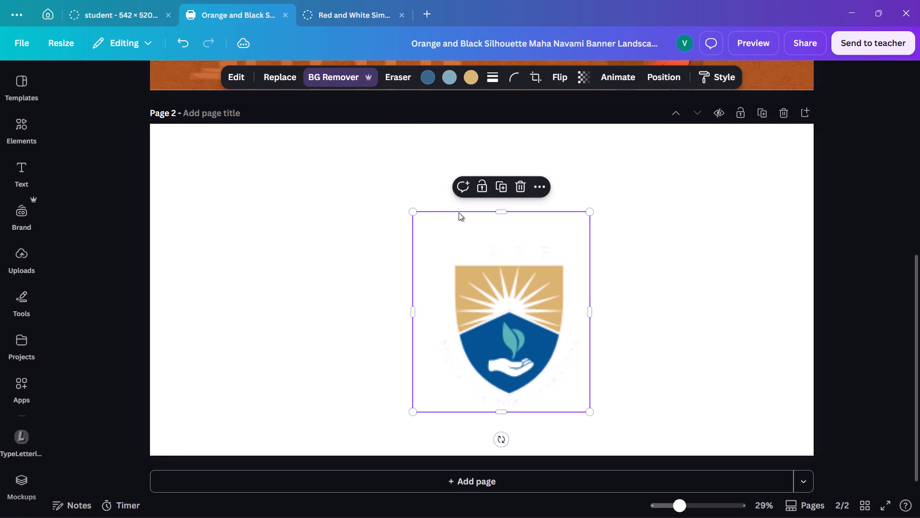
left_click_drag(517, 251, 470, 220)
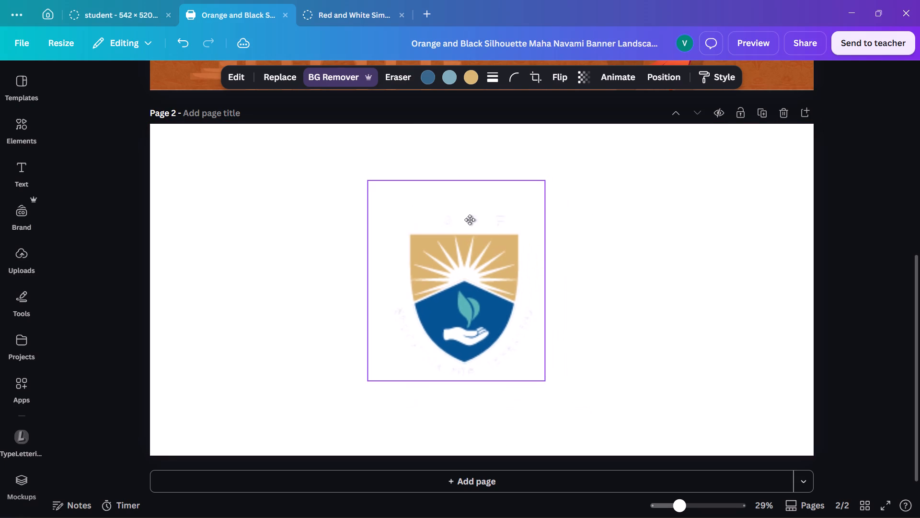
left_click_drag(470, 220, 471, 221)
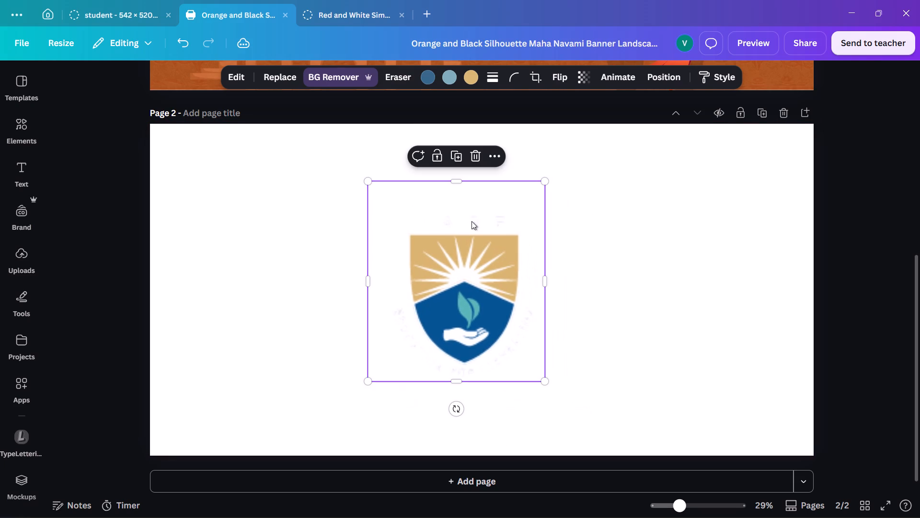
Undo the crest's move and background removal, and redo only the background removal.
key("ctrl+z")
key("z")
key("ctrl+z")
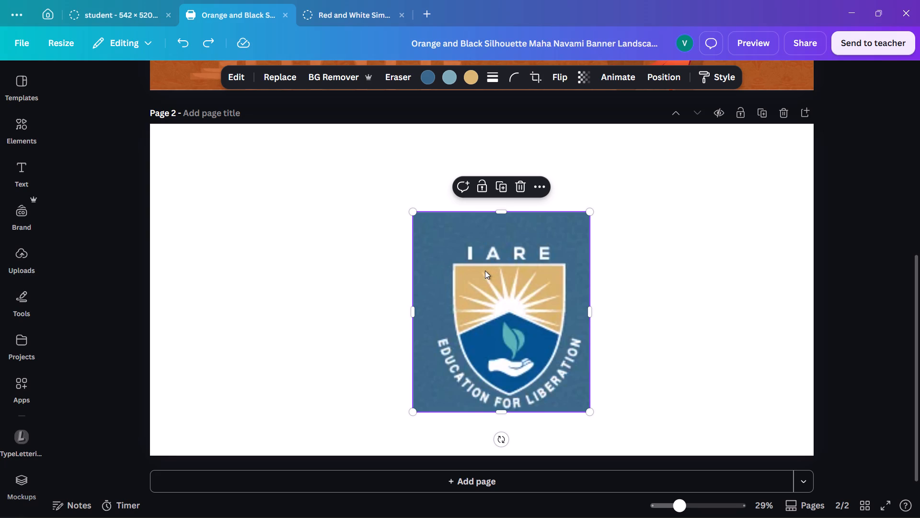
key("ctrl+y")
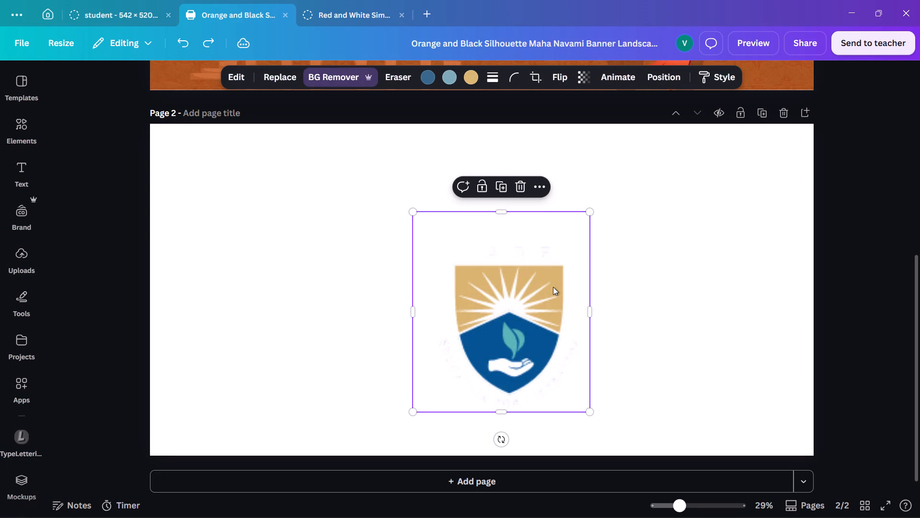
Move the background-free crest slightly up and left on page 2 and copy it.
left_click_drag(535, 297, 530, 297)
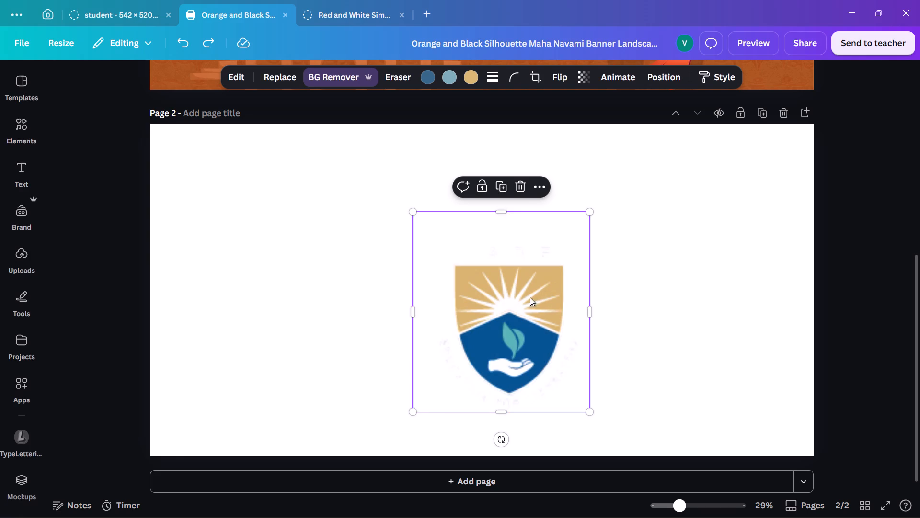
left_click_drag(530, 297, 487, 280)
left_click(577, 263)
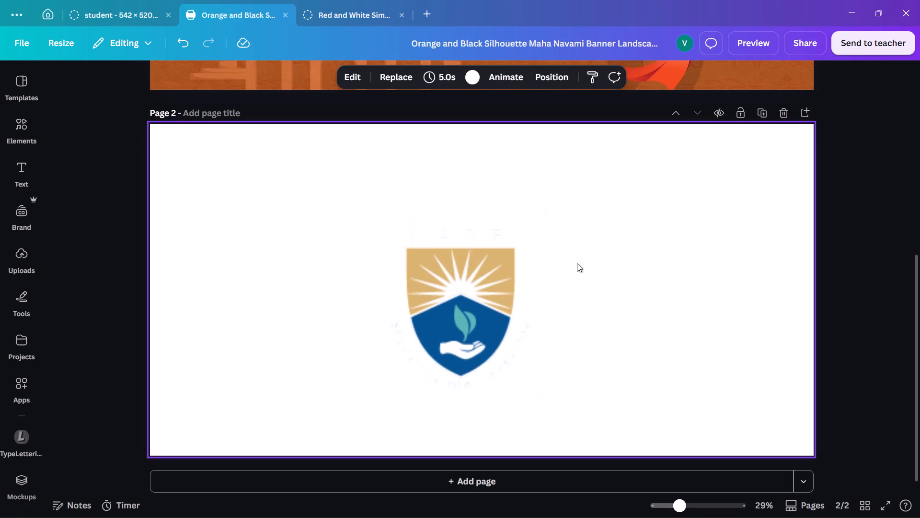
right_click(473, 234)
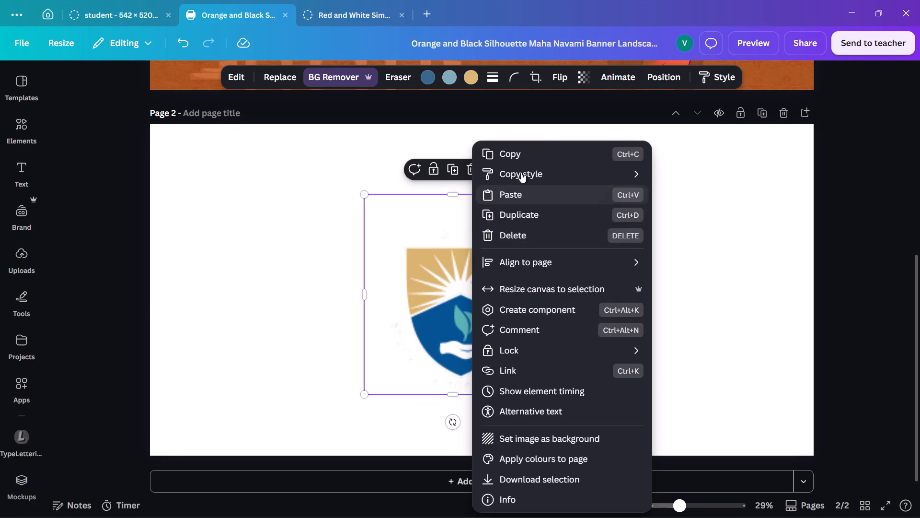
left_click(516, 156)
left_click(613, 252)
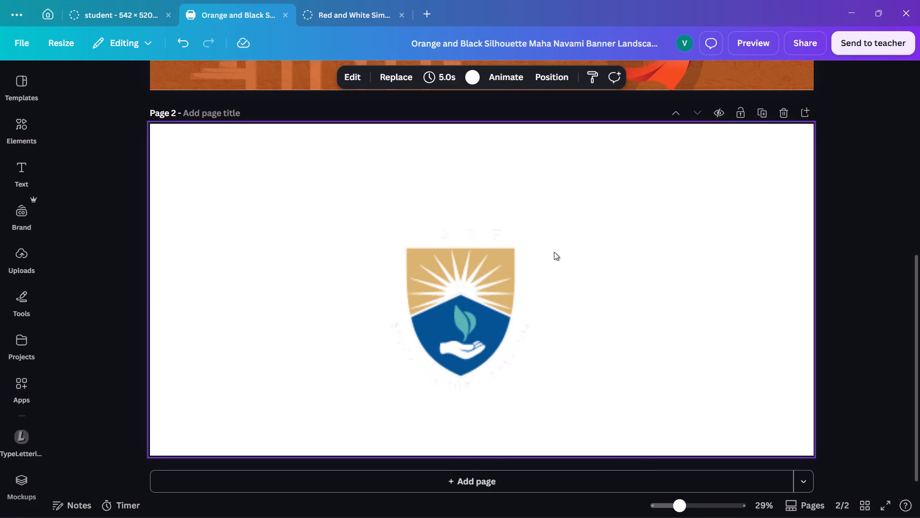
left_click(544, 179)
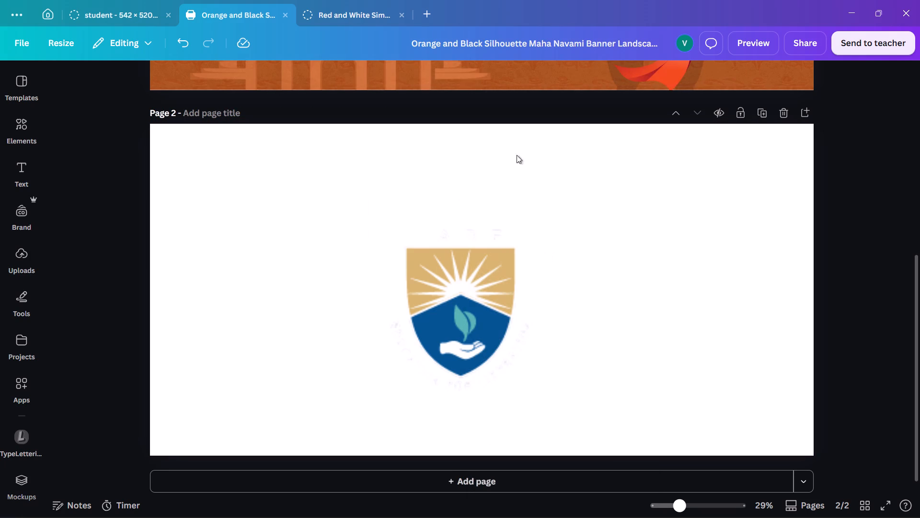
Set the background colour of page 2 to black (#000000).
left_click(491, 168)
left_click(473, 80)
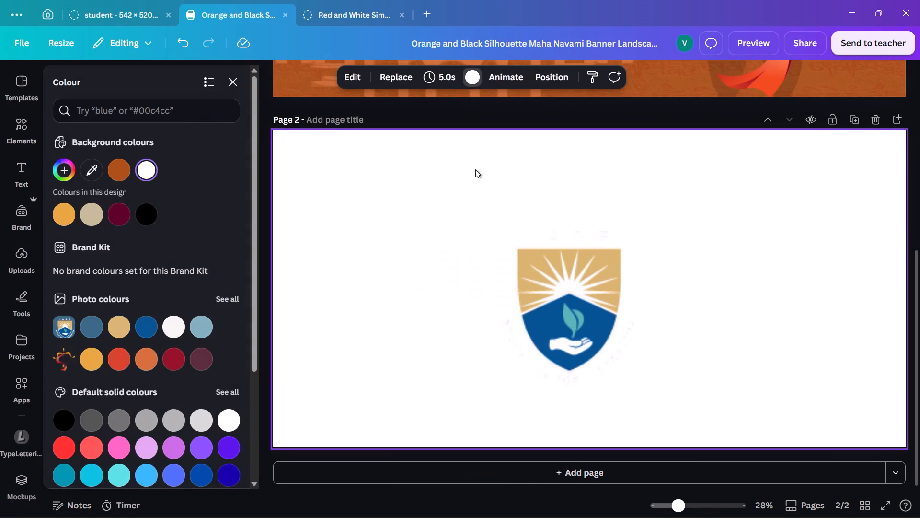
left_click(129, 209)
left_click(137, 208)
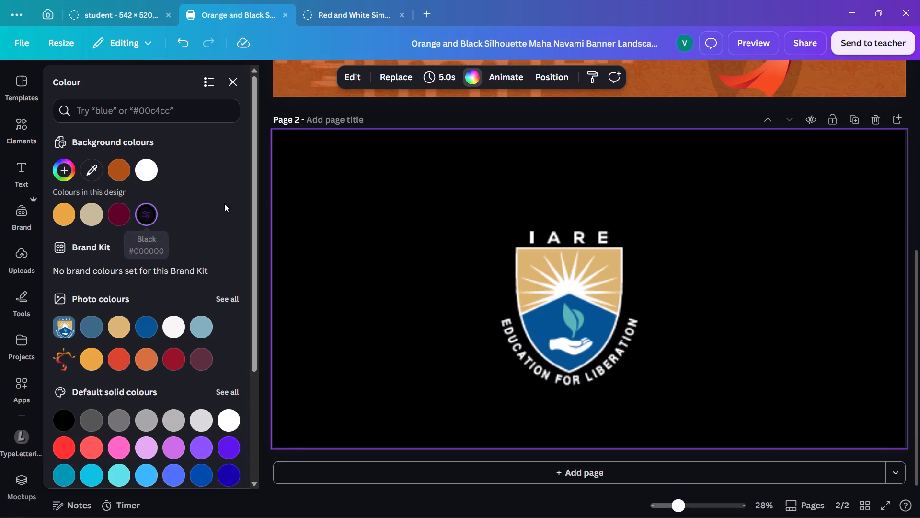
left_click(420, 211)
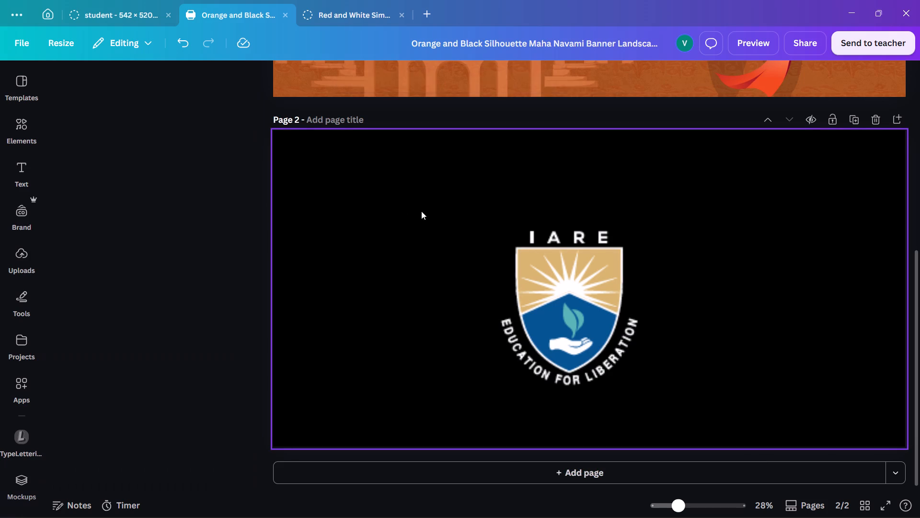
Move the crest on page 2 up and to the left, placing it left of the page's centre.
left_click_drag(476, 273, 445, 250)
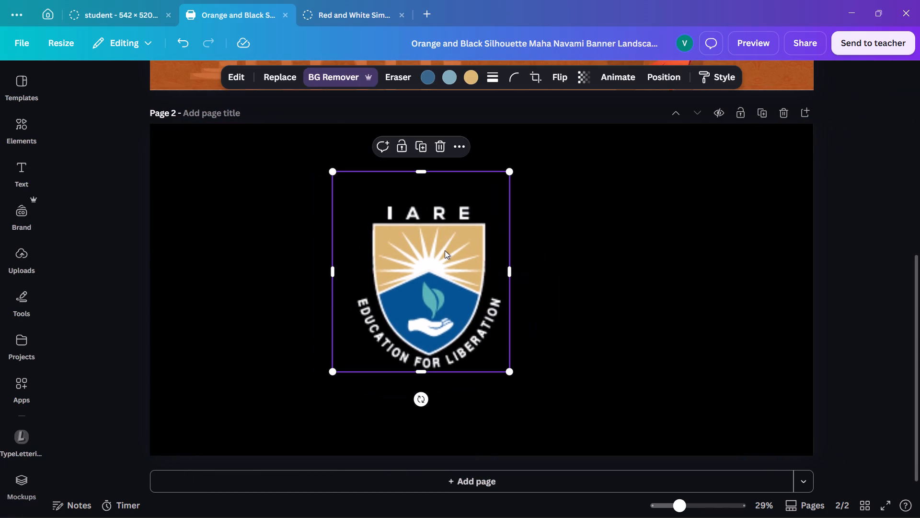
left_click(573, 261)
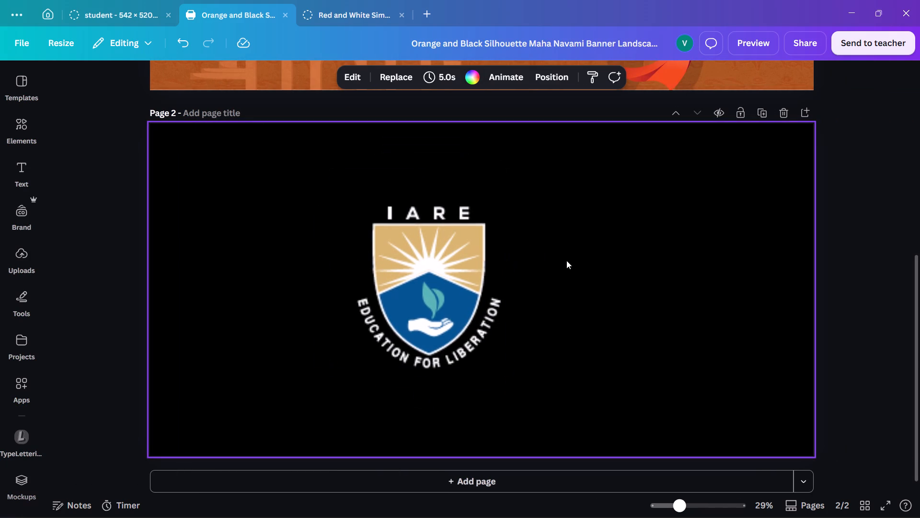
left_click_drag(456, 264, 405, 256)
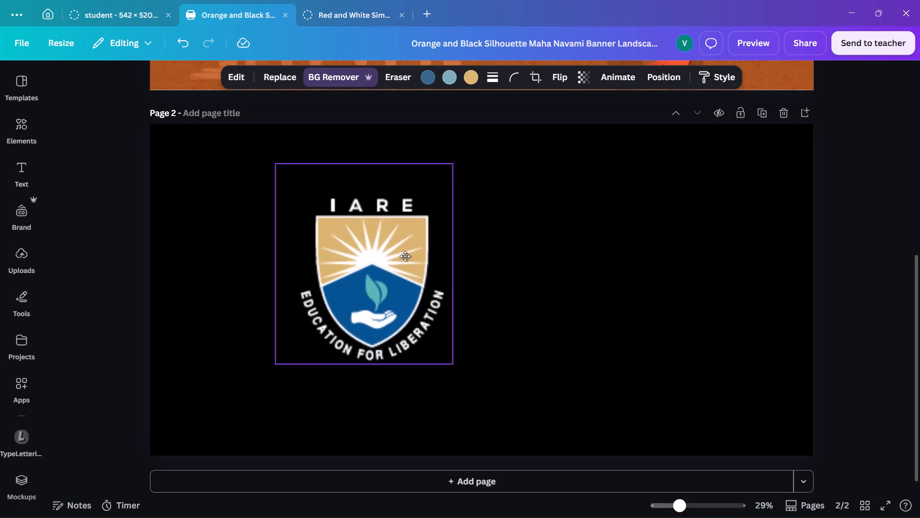
left_click_drag(405, 256, 441, 262)
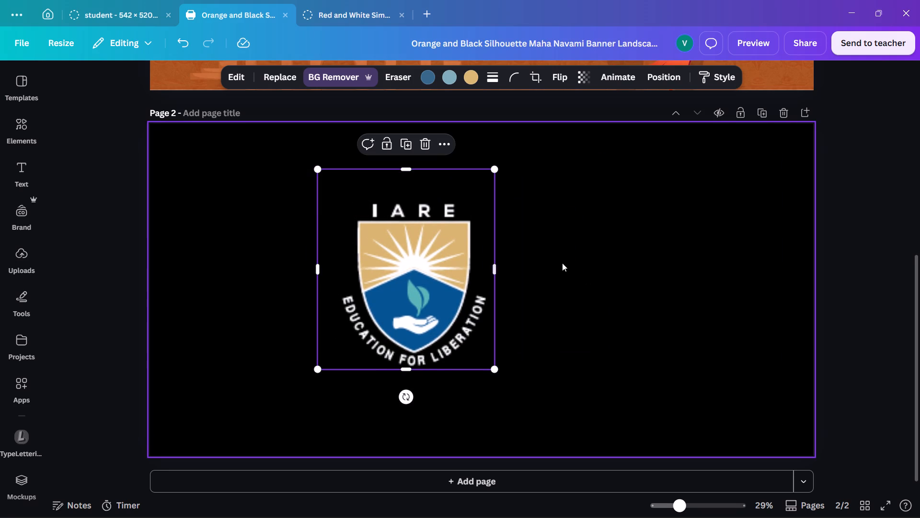
left_click(562, 263)
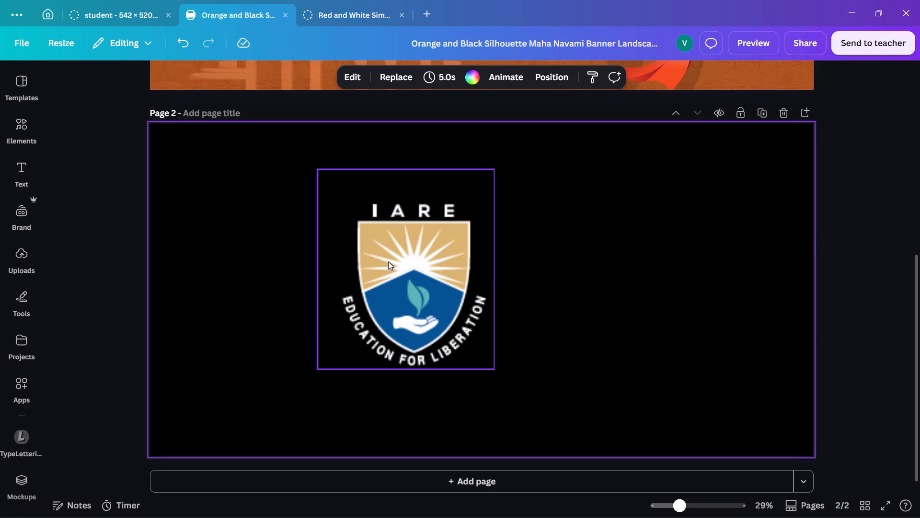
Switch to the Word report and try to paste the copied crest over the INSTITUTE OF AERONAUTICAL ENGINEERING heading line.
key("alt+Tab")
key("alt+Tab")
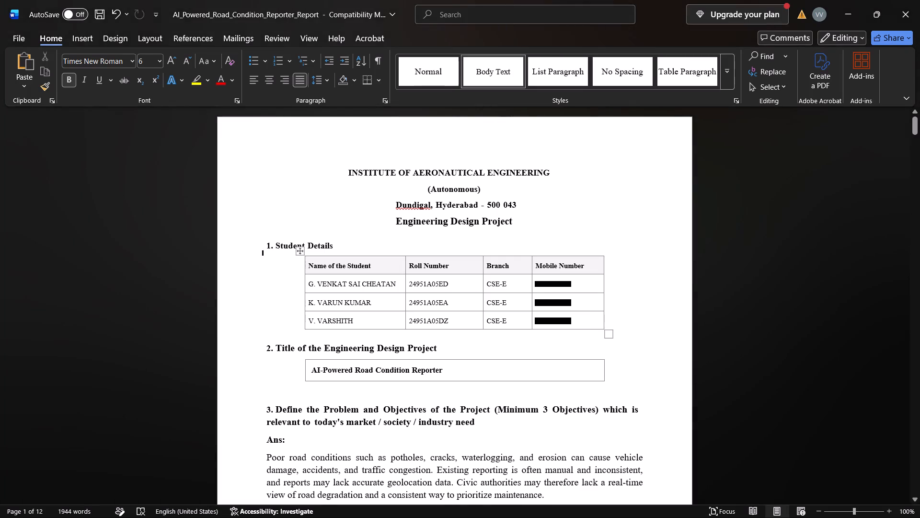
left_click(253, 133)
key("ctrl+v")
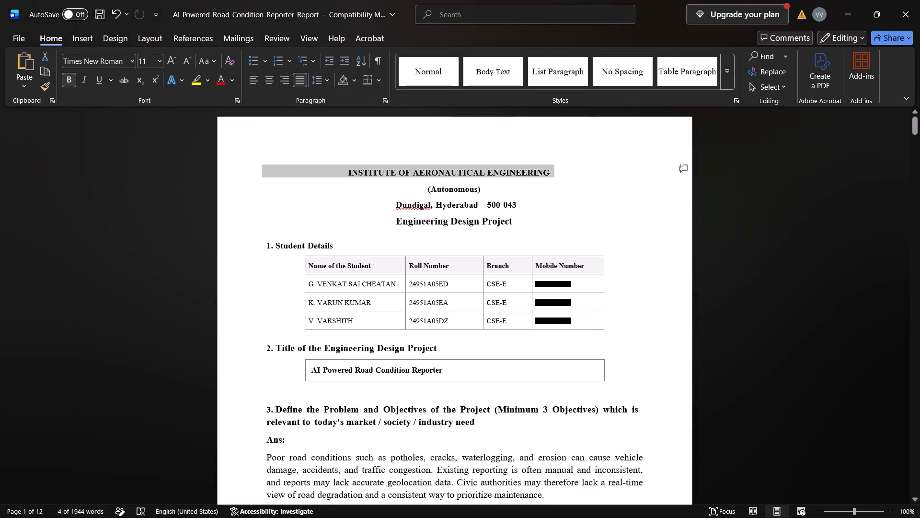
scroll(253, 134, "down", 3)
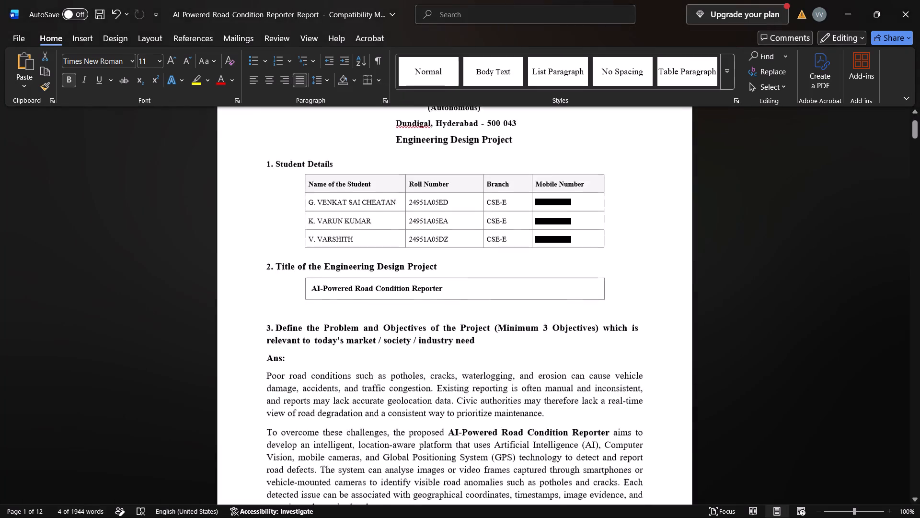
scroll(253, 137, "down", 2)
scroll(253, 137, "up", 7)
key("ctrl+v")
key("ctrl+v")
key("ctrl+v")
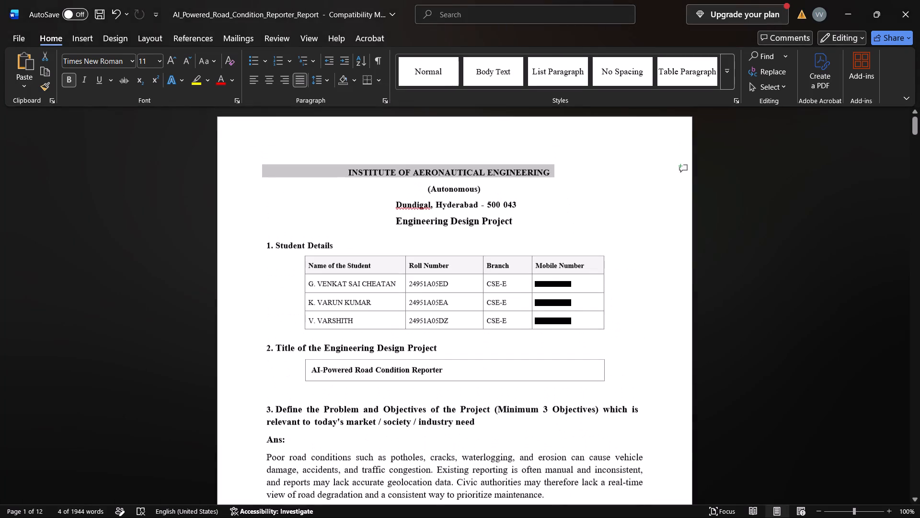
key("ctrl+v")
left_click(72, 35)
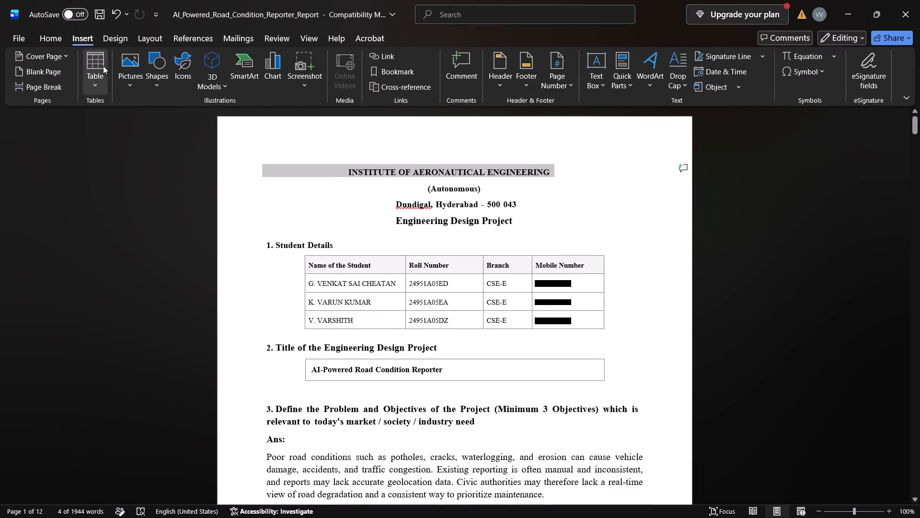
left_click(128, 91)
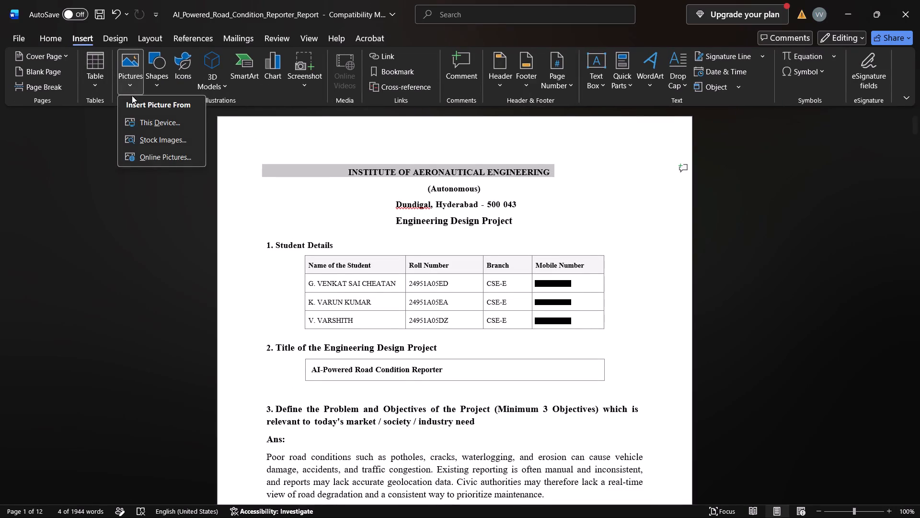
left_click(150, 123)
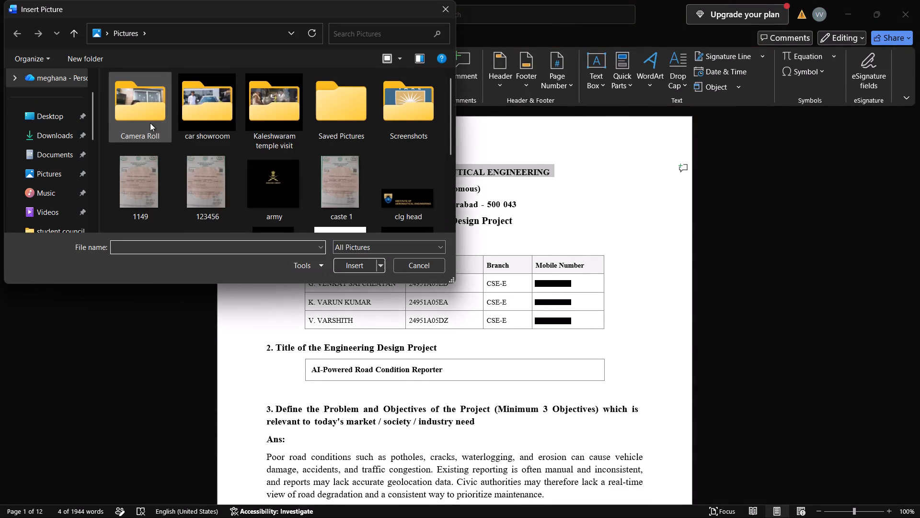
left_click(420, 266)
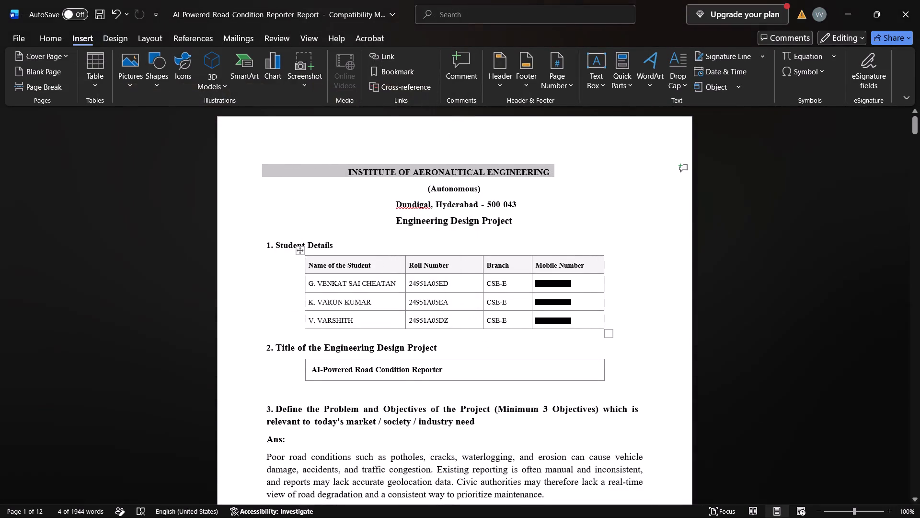
Switch back to Canva and move the crest right, closer to the centre of page 2.
key("alt+Tab")
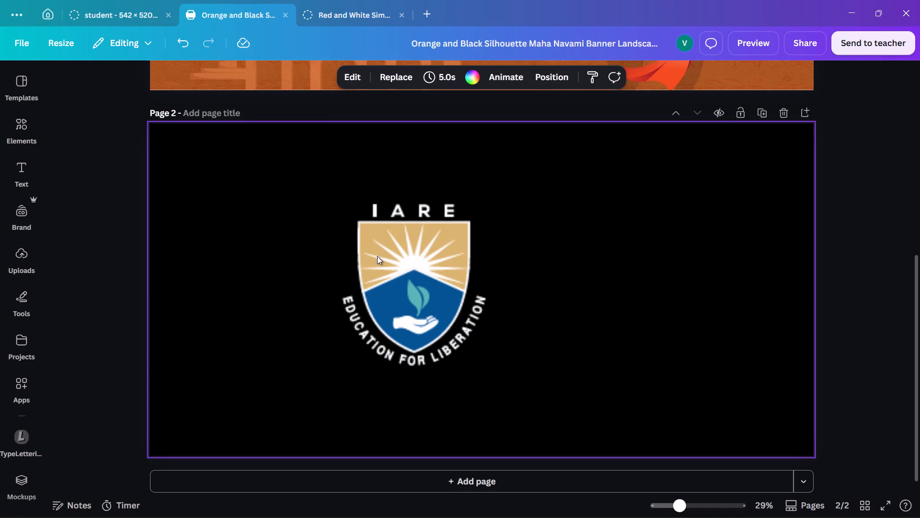
left_click_drag(377, 256, 422, 255)
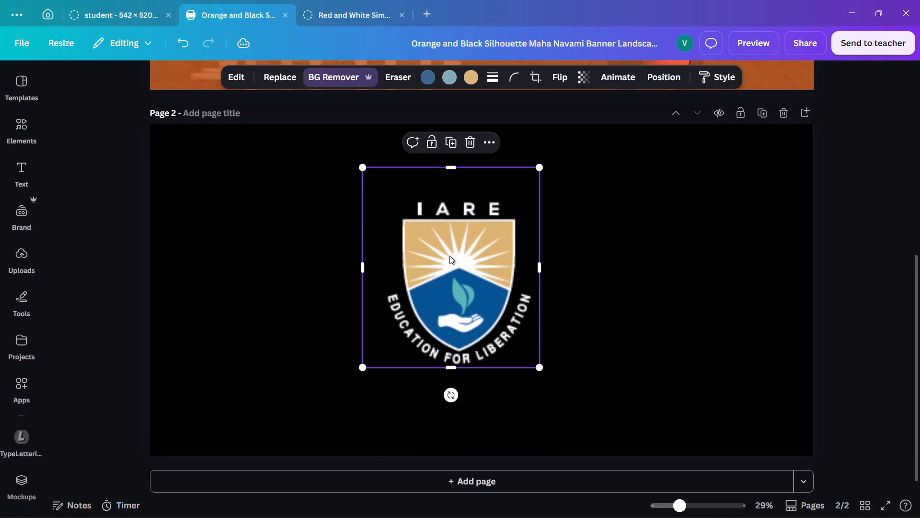
left_click(595, 247)
left_click(578, 196)
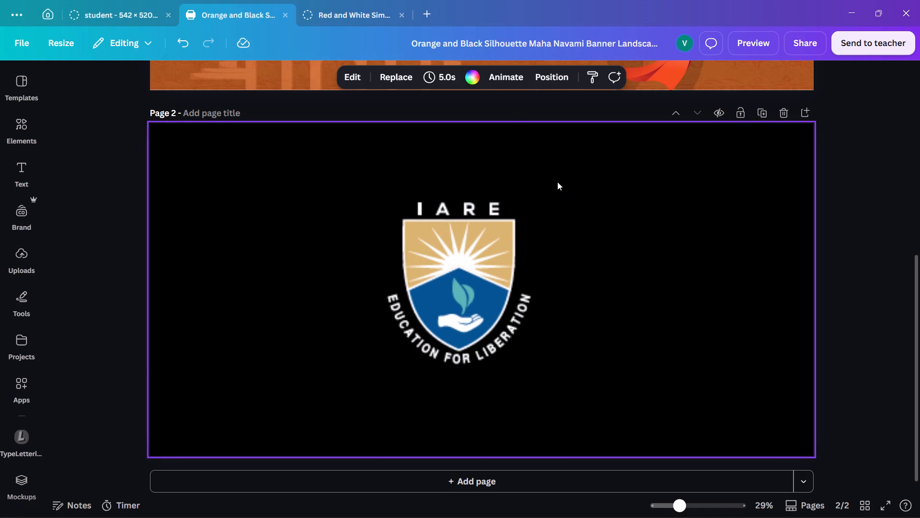
Set the background colour of page 2 to white.
left_click_drag(478, 89, 478, 102)
left_click(504, 186)
left_click(566, 160)
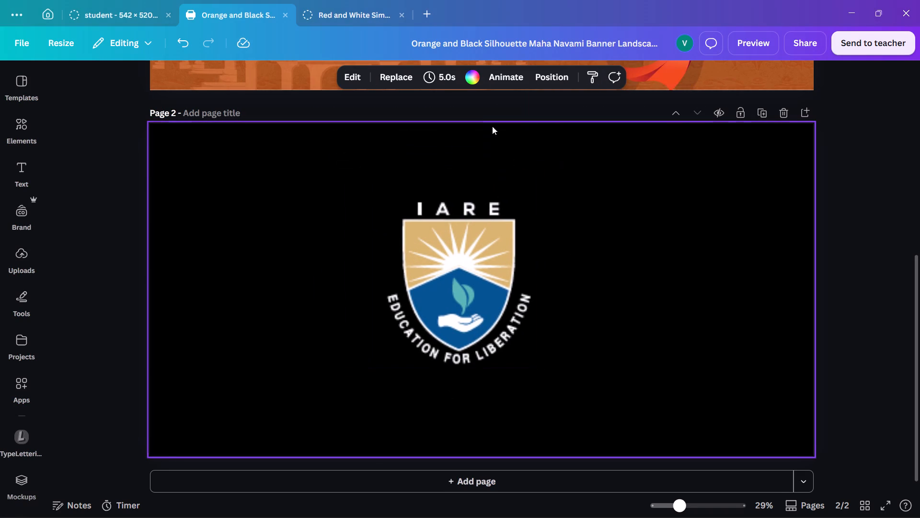
left_click(467, 83)
left_click(111, 214)
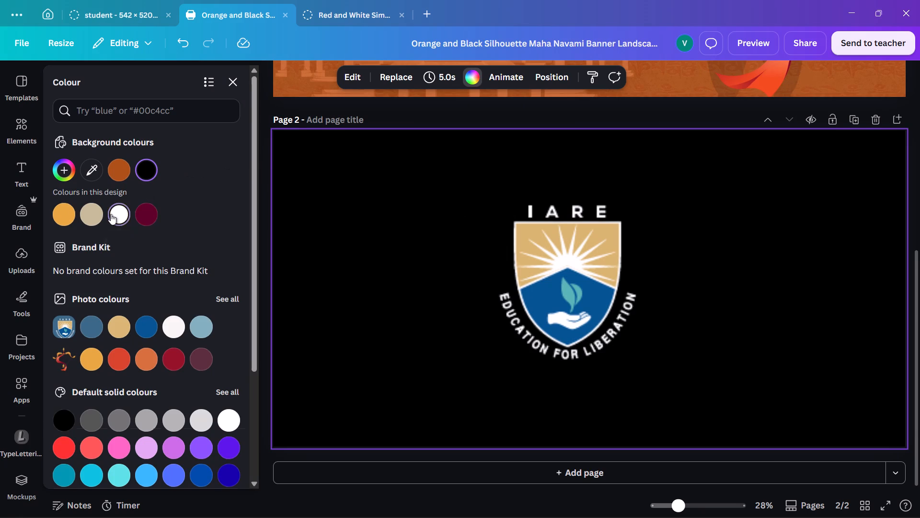
Move the crest slightly to the left on the white page and deselect it.
left_click_drag(555, 236, 533, 237)
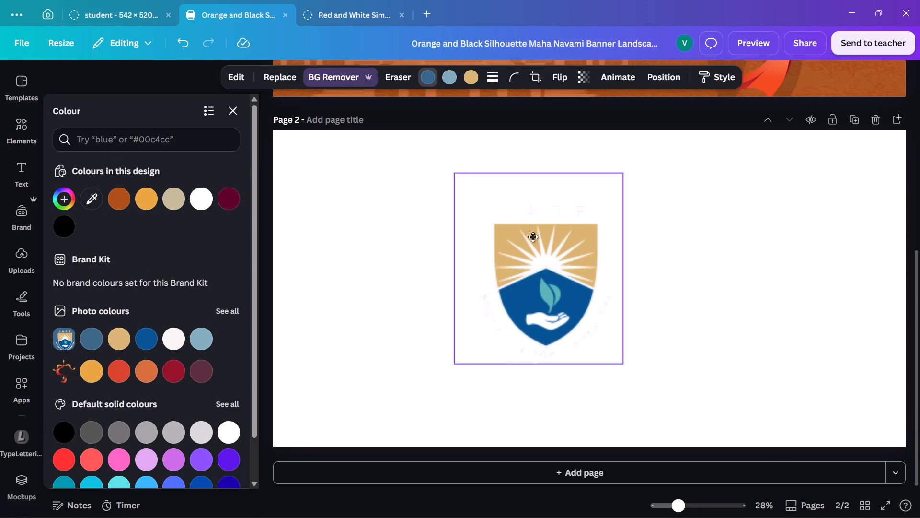
left_click_drag(533, 237, 545, 234)
left_click(494, 115)
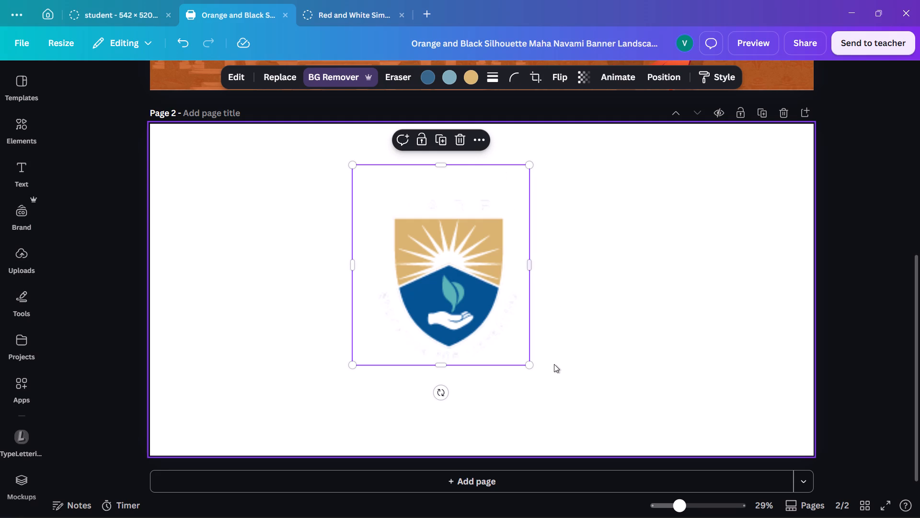
left_click(827, 216)
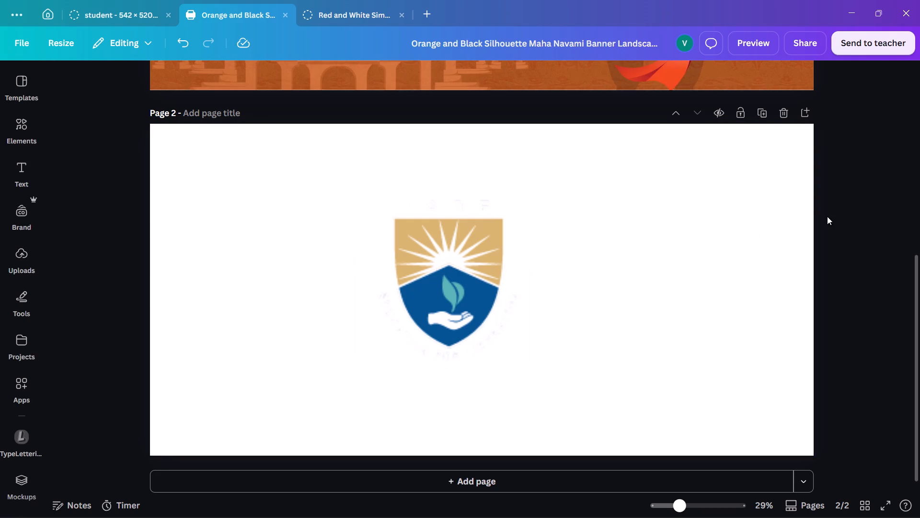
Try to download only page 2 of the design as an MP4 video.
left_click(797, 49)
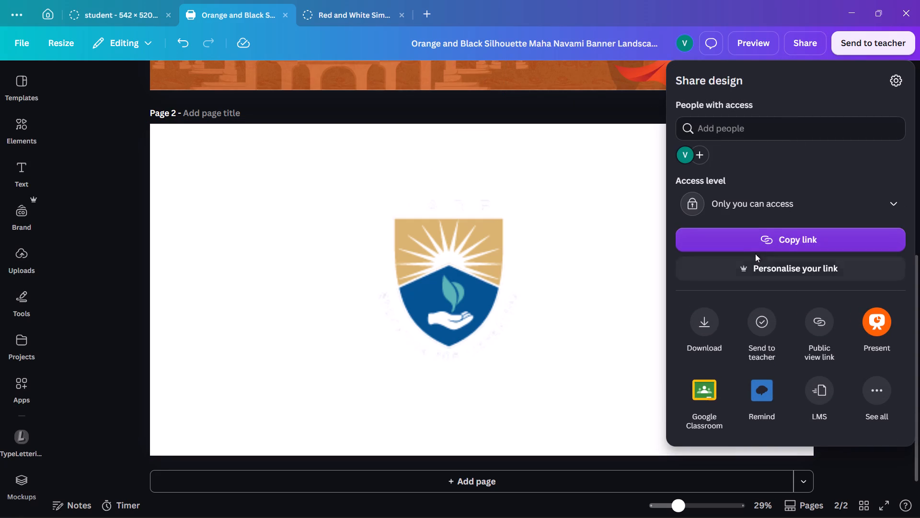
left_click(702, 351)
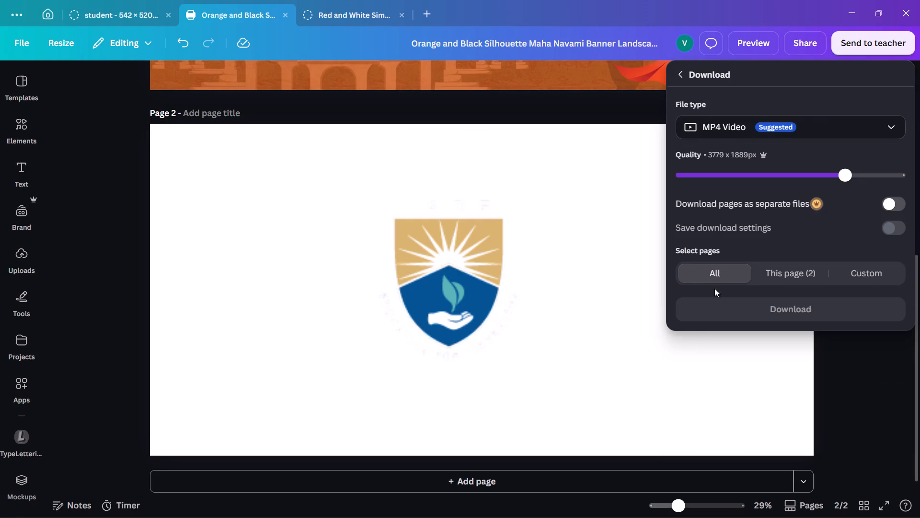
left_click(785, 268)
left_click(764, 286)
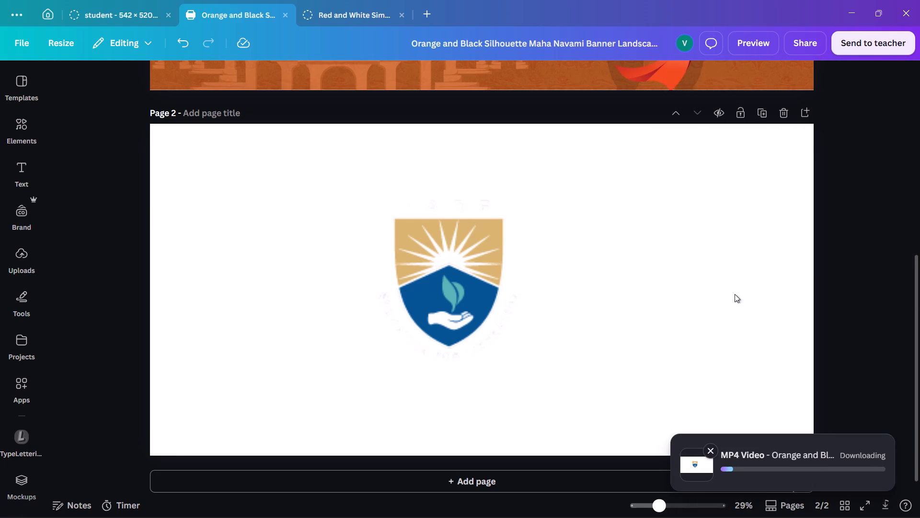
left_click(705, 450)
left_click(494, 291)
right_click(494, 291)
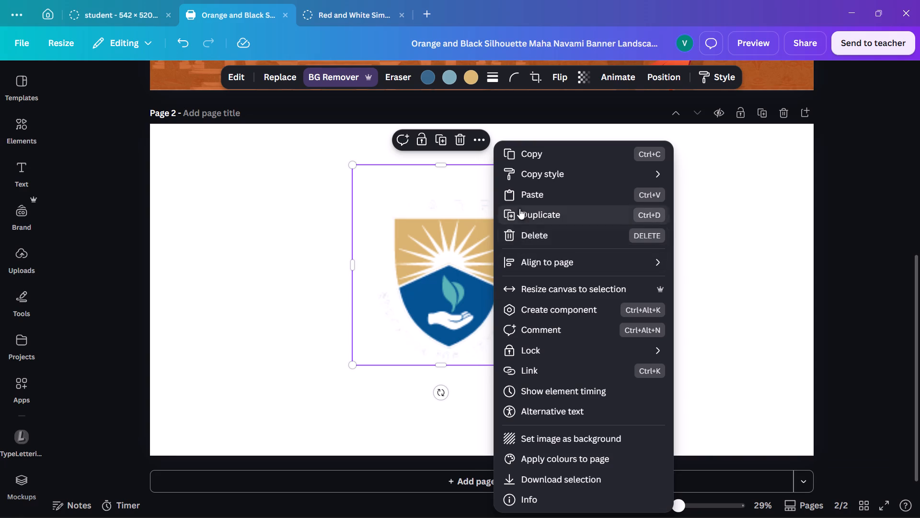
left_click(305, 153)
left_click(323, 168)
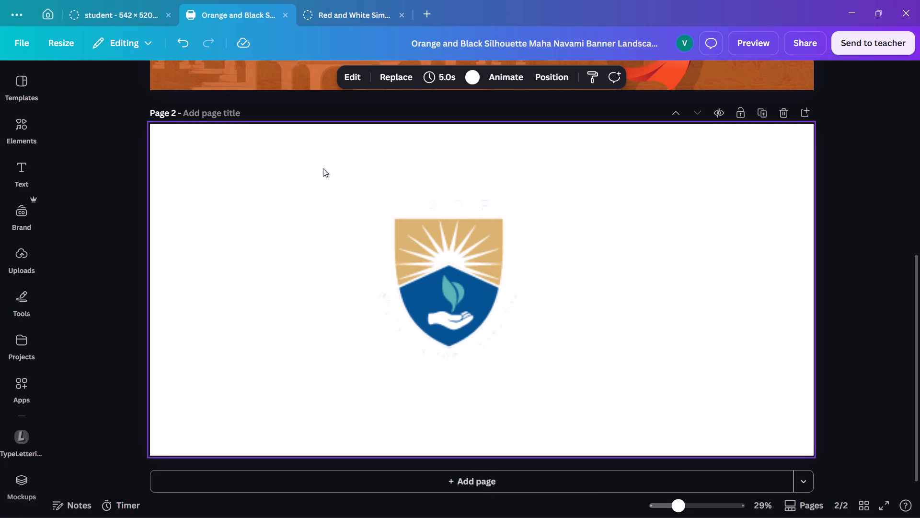
Capture a screenshot of the rectangular area around the crest on the white page 2.
key("Print")
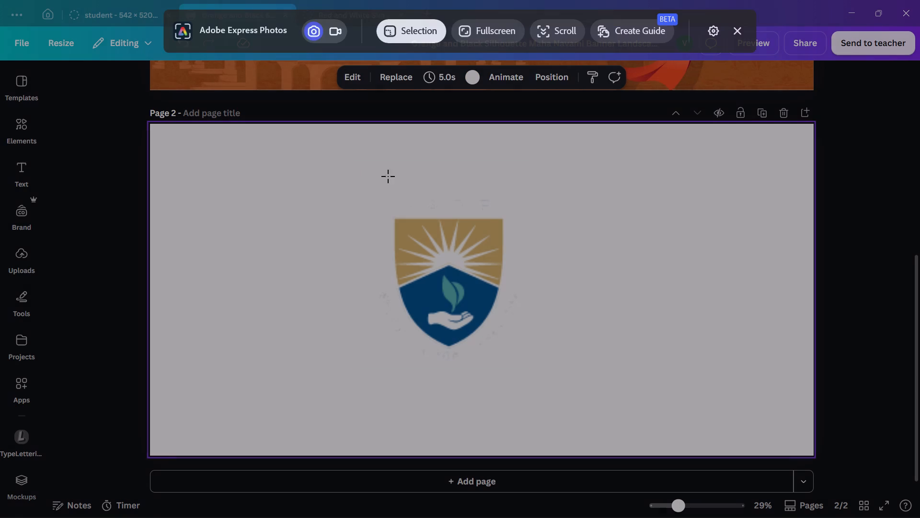
left_click_drag(368, 181, 525, 365)
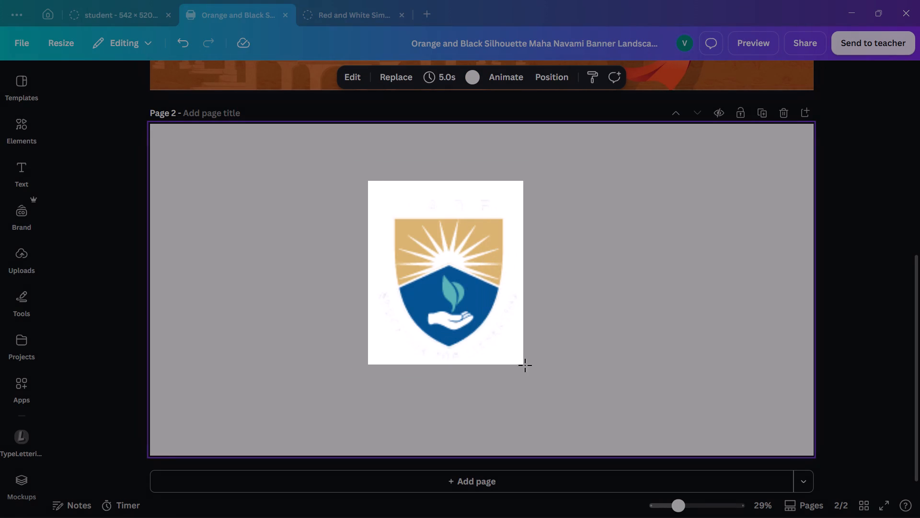
left_click_drag(525, 365, 530, 369)
Switch to the Word report and paste the captured crest over the selected INSTITUTE OF AERONAUTICAL ENGINEERING line.
key("alt+Tab")
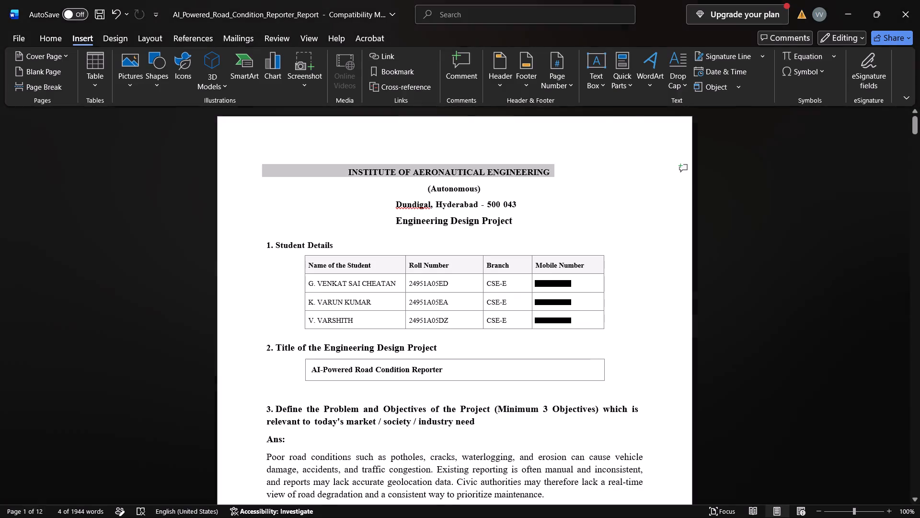
key("ctrl+v")
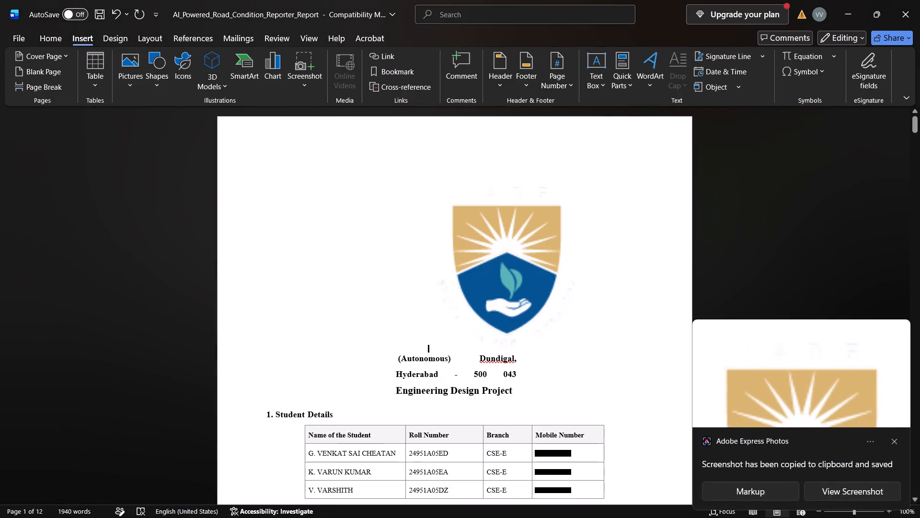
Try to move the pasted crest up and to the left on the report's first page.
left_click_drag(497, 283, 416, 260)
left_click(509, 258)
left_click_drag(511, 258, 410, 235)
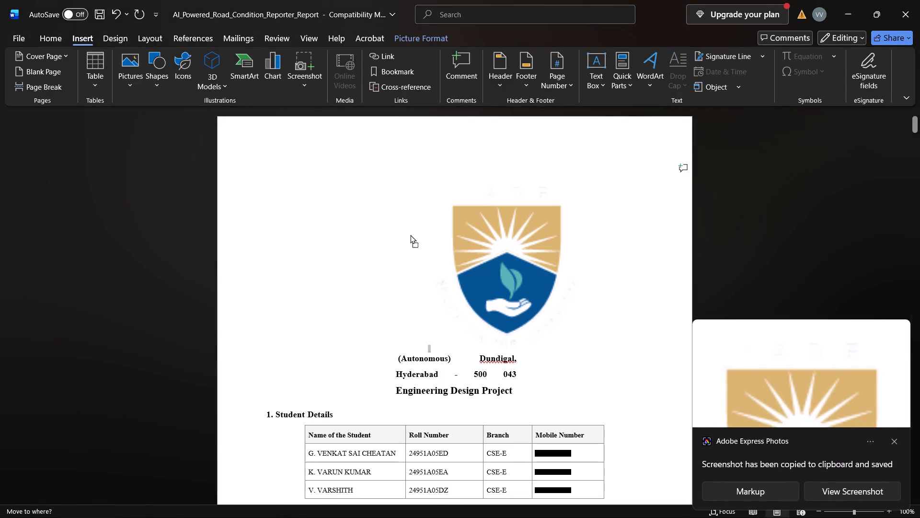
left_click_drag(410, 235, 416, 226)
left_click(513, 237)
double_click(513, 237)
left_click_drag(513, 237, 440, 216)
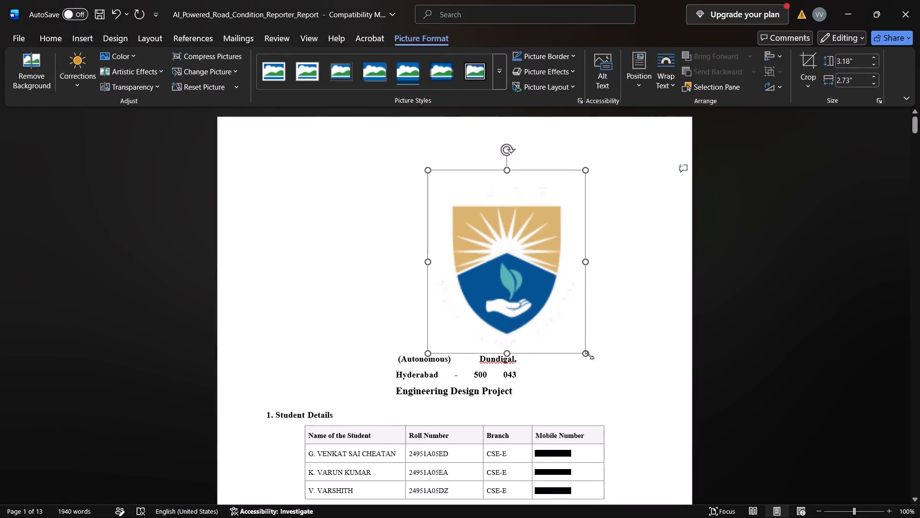
Shrink the pasted crest proportionally to about 0.38" high by 0.33" wide.
left_click_drag(588, 355, 439, 206)
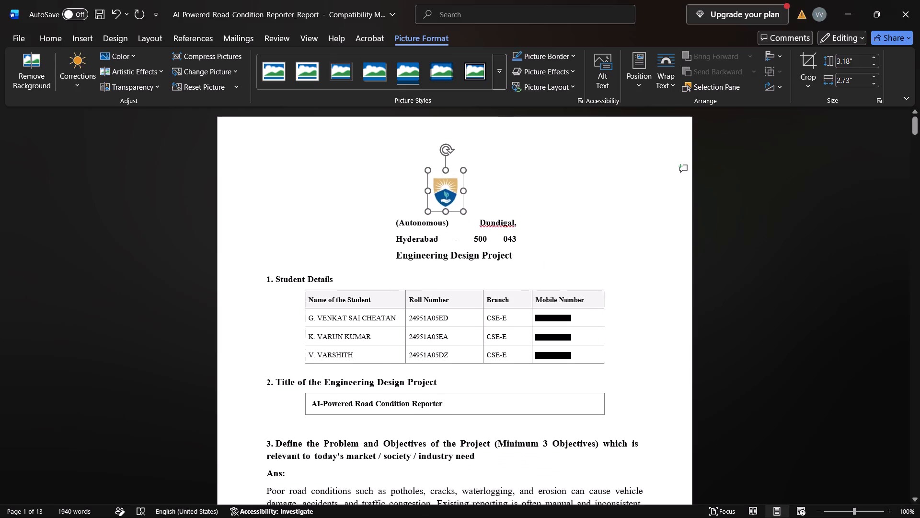
left_click_drag(439, 206, 428, 192)
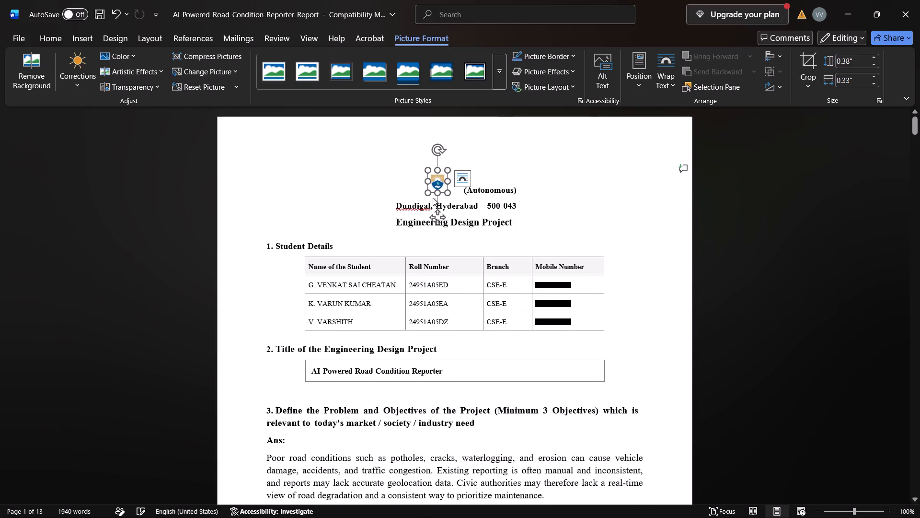
left_click_drag(457, 181, 443, 179)
Set the crest picture's text wrapping to Through so it can be positioned freely on the page.
left_click(459, 179)
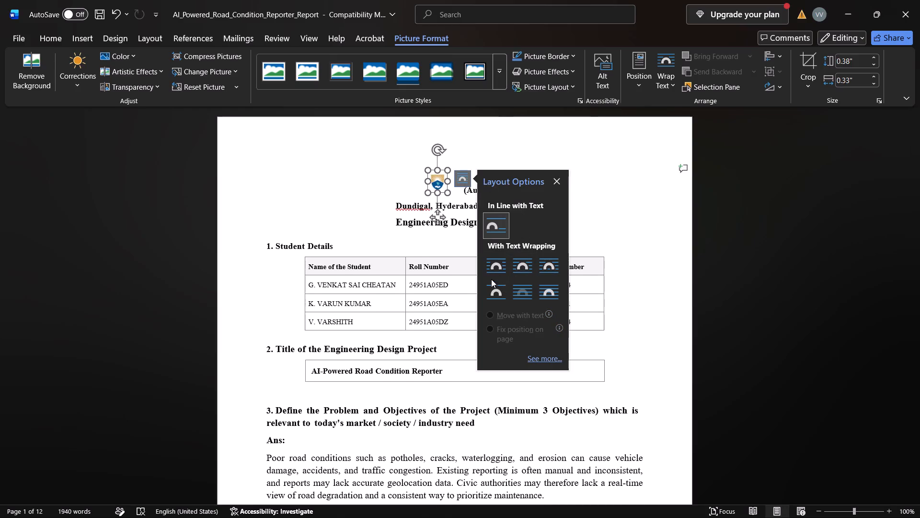
left_click(550, 267)
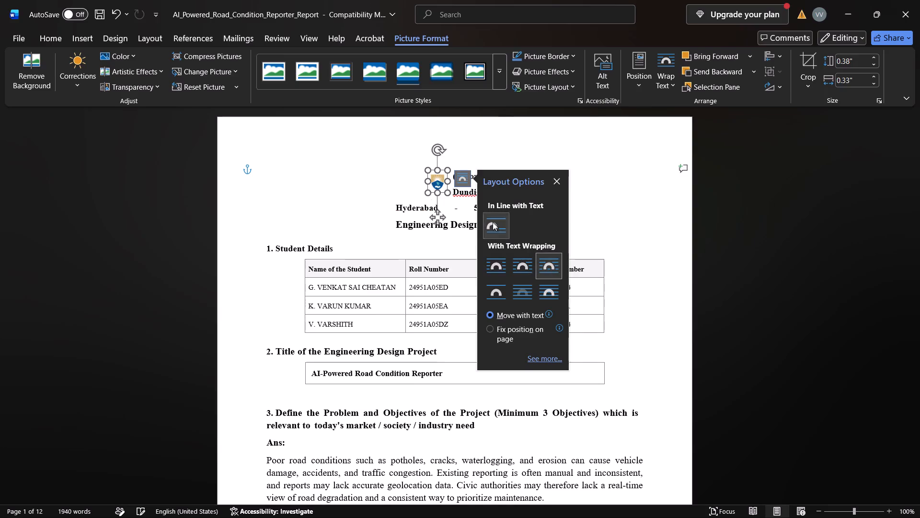
Move the crest from the heading line into the top-left corner of the report's first page.
left_click_drag(439, 220, 389, 218)
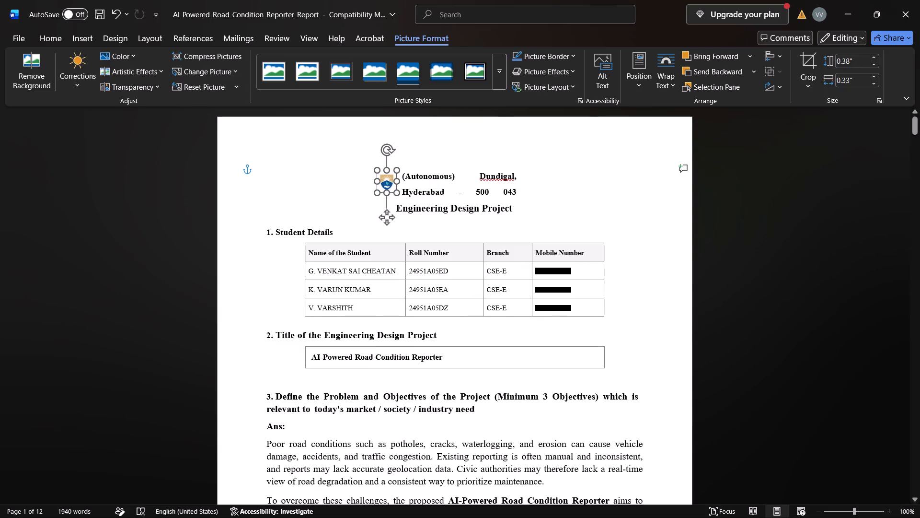
left_click_drag(389, 218, 287, 206)
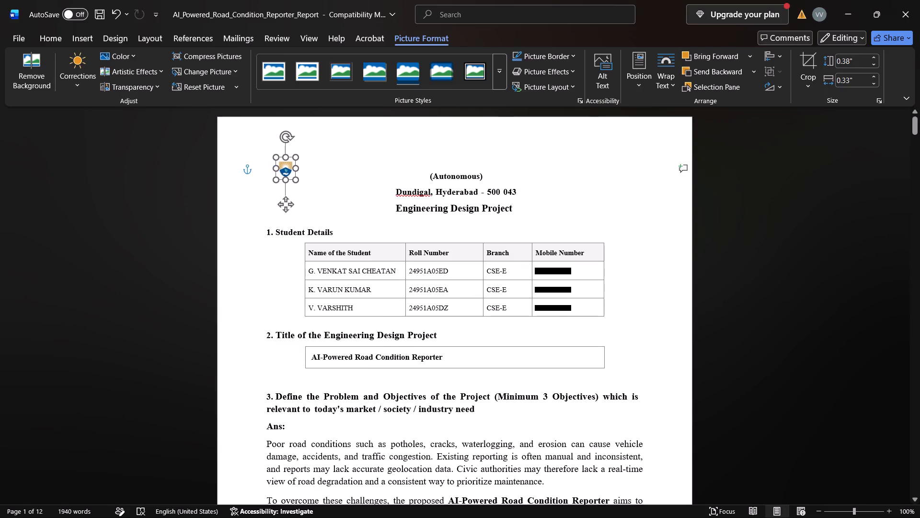
left_click_drag(287, 206, 251, 197)
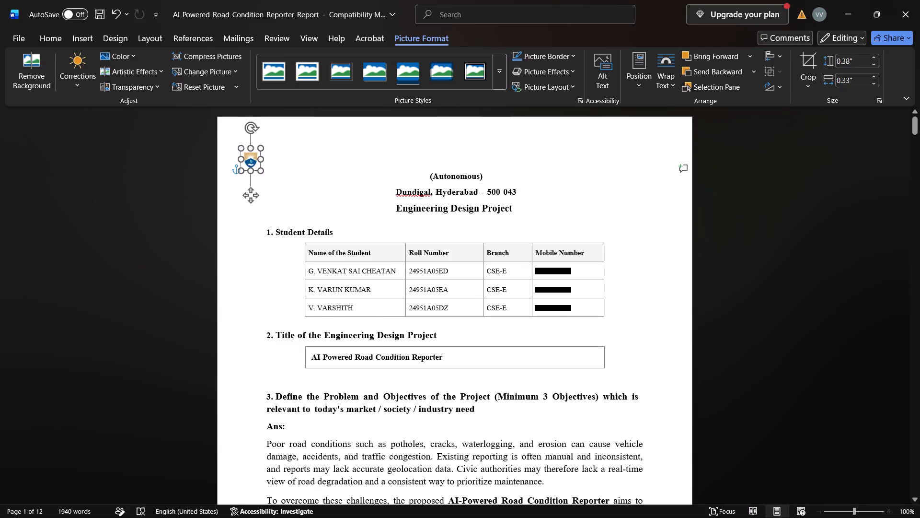
left_click_drag(251, 197, 236, 175)
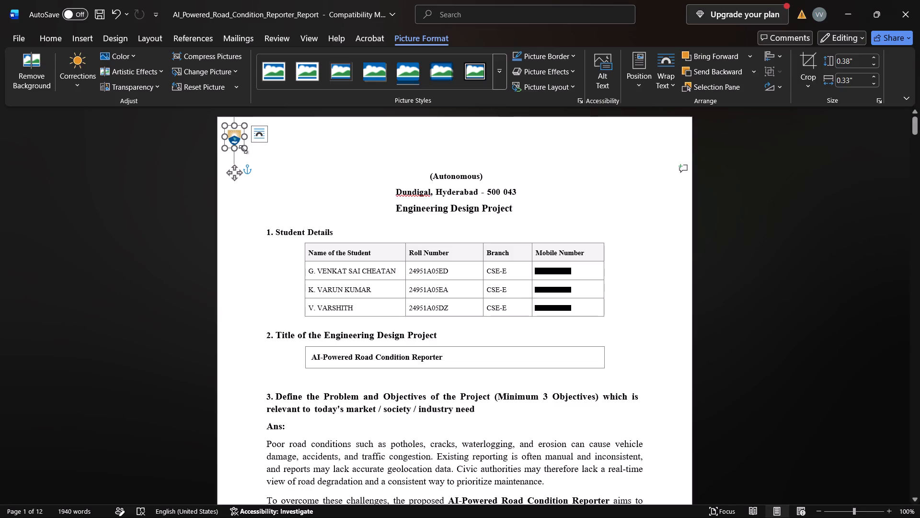
Enlarge the crest proportionally to about 0.63" high by 0.54" wide and deselect it.
left_click_drag(243, 149, 259, 167)
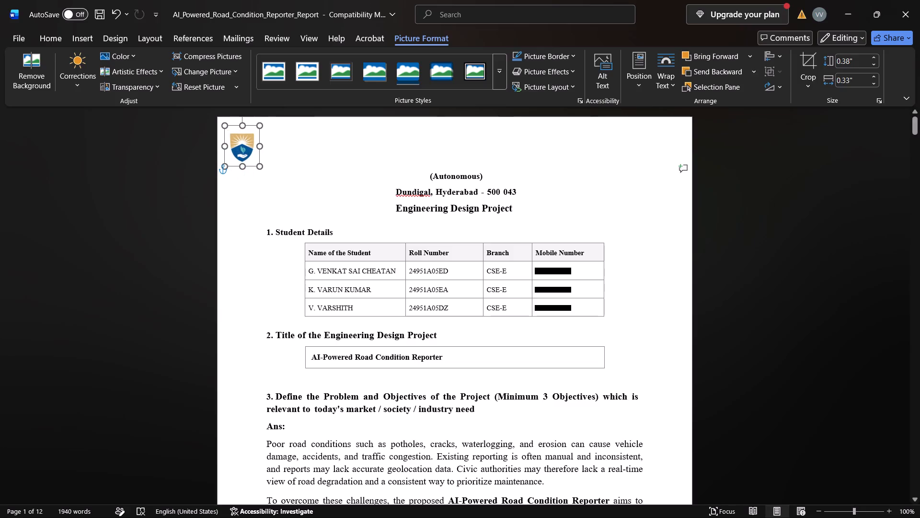
left_click_drag(259, 167, 254, 162)
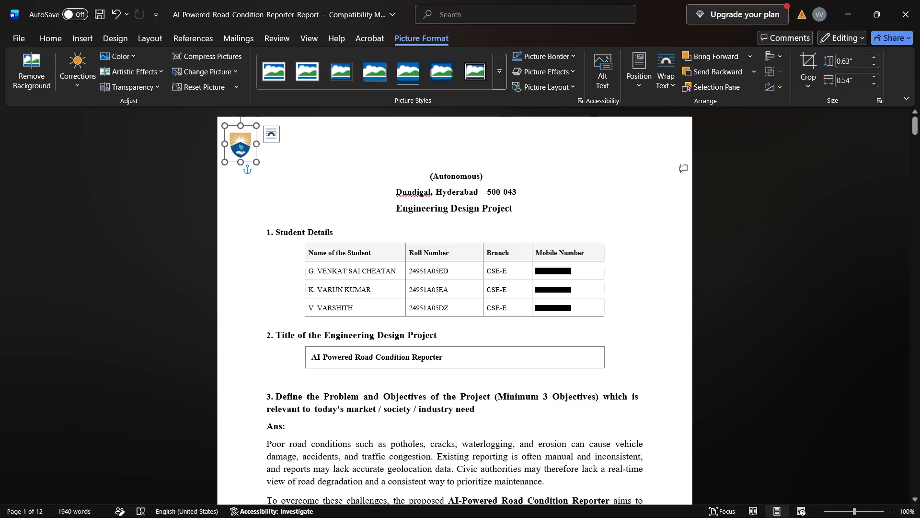
left_click(187, 205)
left_click(186, 224)
left_click(186, 224)
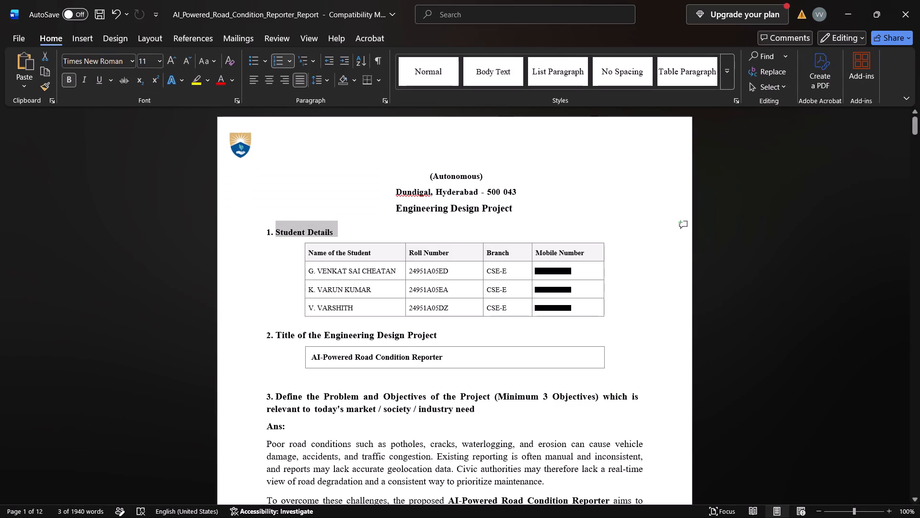
Nudge the crest slightly further up and left, tight against the page's top-left corner, and deselect it.
left_click(237, 146)
left_click_drag(244, 146, 238, 139)
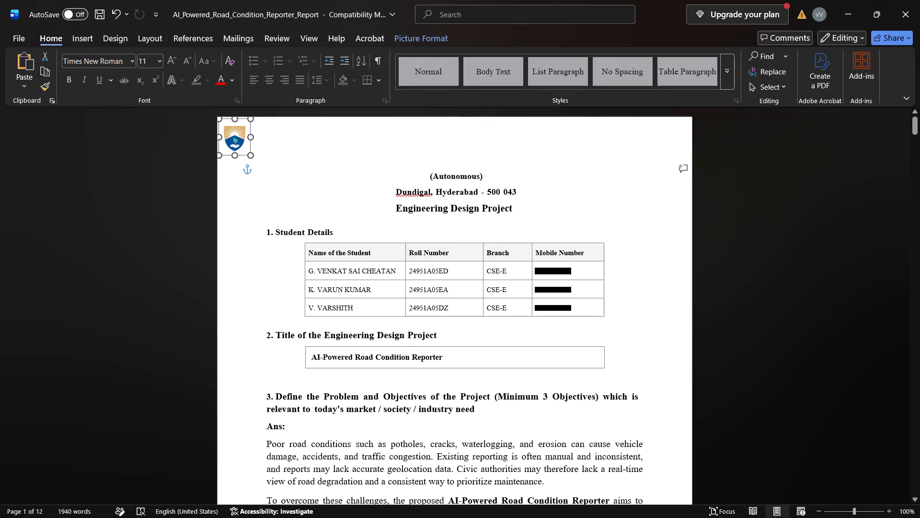
left_click_drag(238, 139, 238, 138)
left_click(192, 198)
left_click(192, 198)
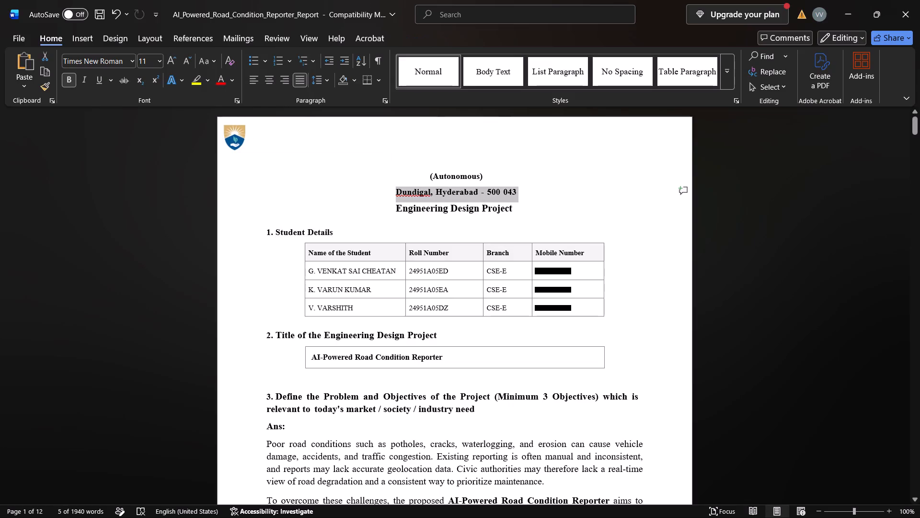
left_click(239, 134)
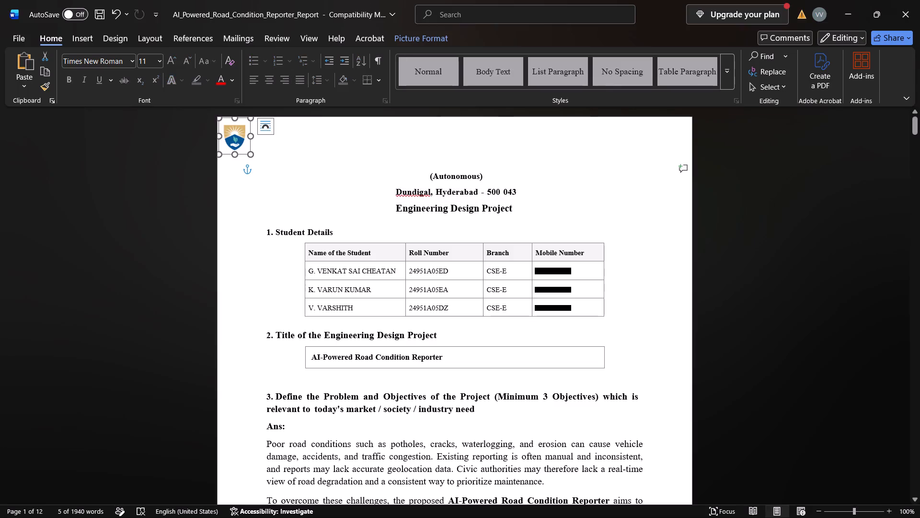
left_click_drag(246, 169, 254, 173)
left_click(239, 134)
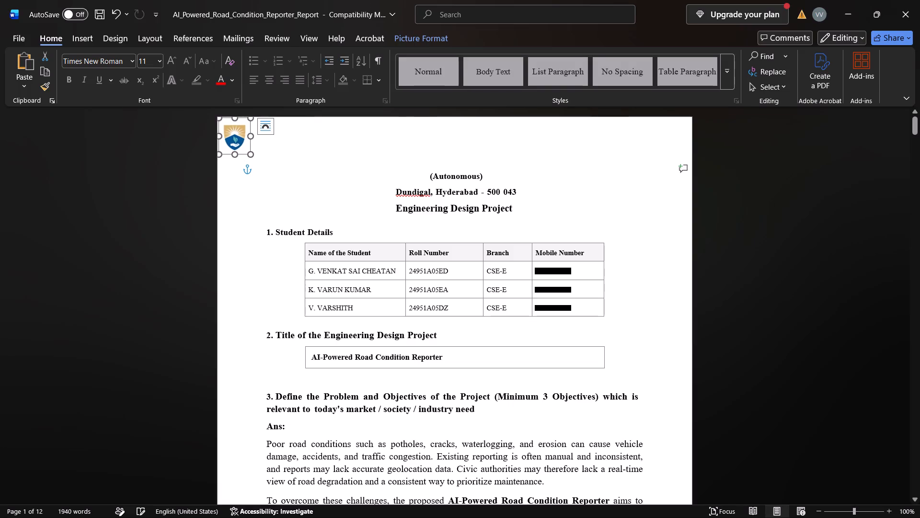
left_click(157, 187)
left_click(157, 187)
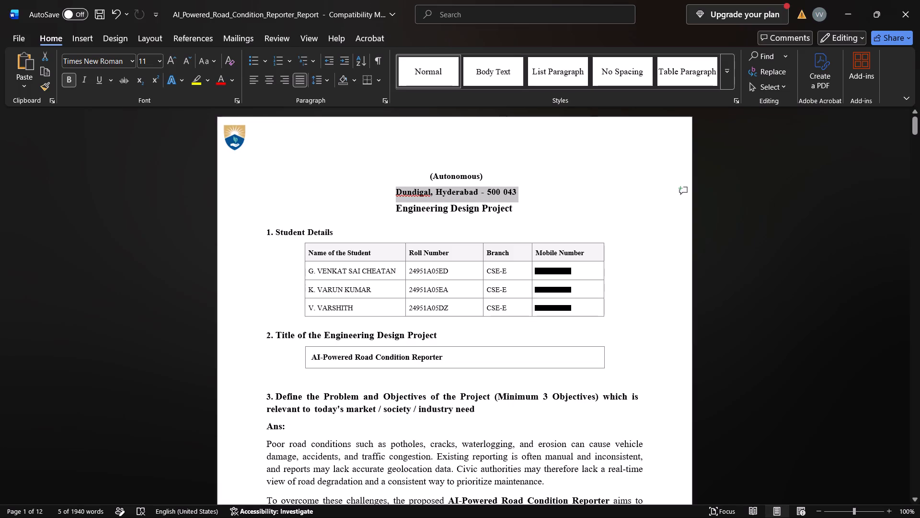
Save the Word report with the placed crest.
key("ctrl+s")
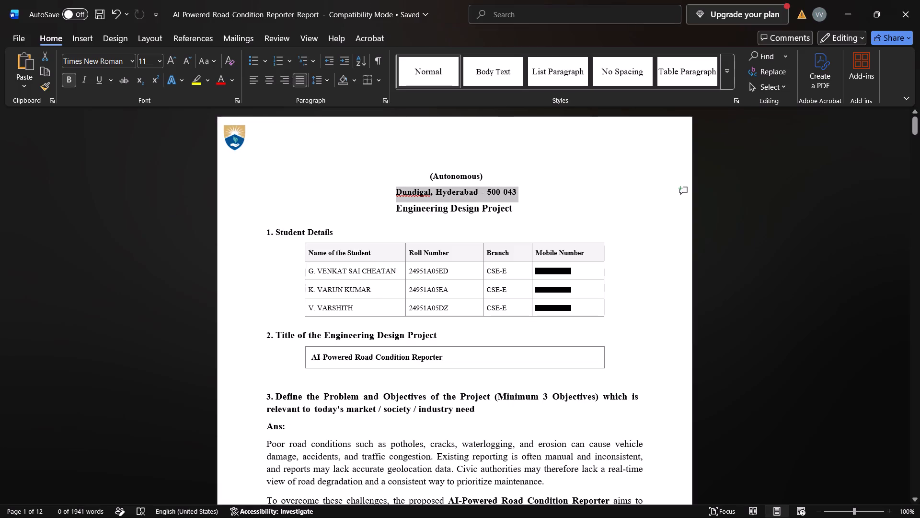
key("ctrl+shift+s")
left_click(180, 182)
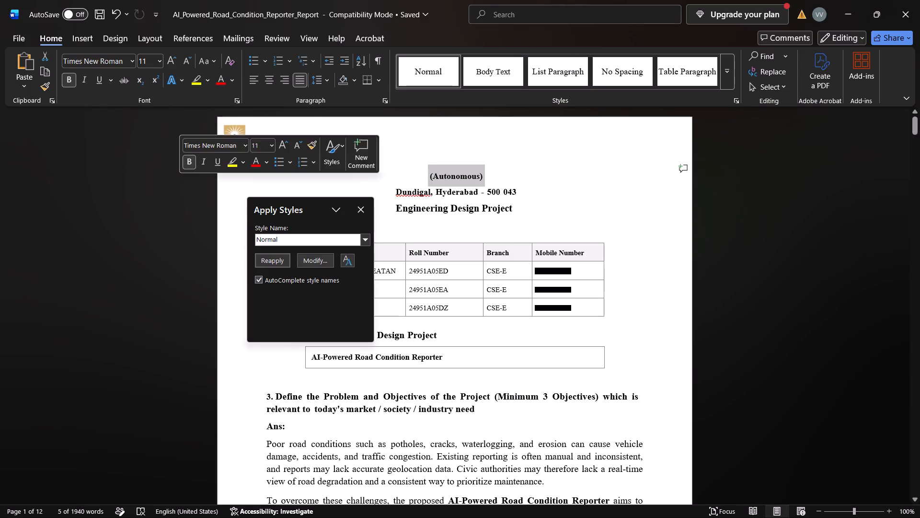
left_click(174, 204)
Save a copy of the report as a PDF named edpreport in the Downloads folder.
left_click(12, 39)
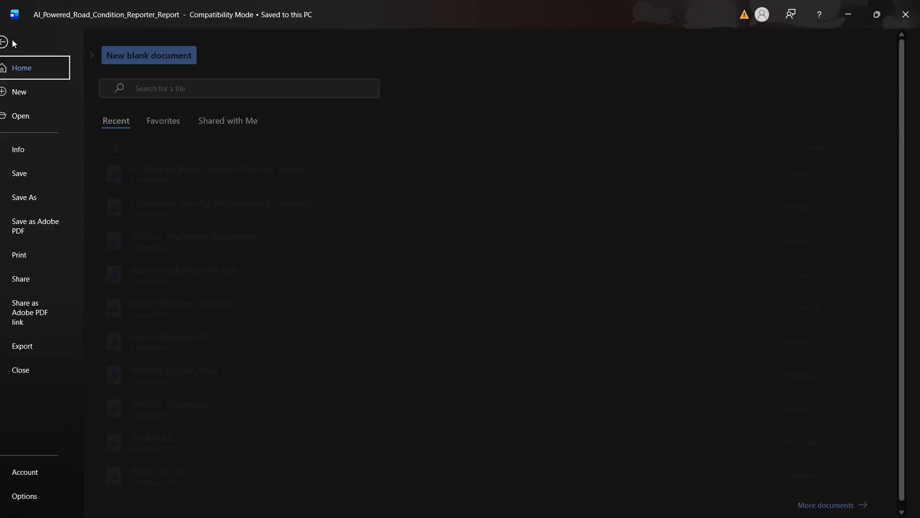
left_click(46, 193)
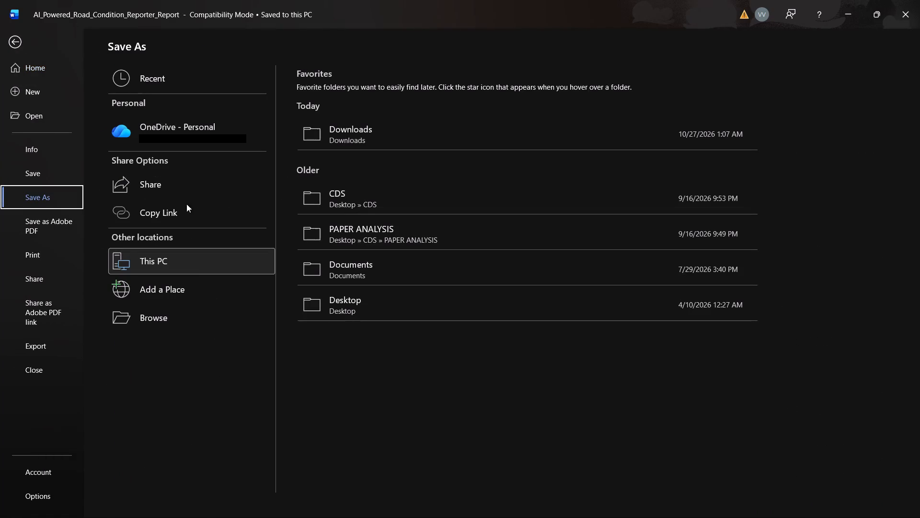
left_click(194, 262)
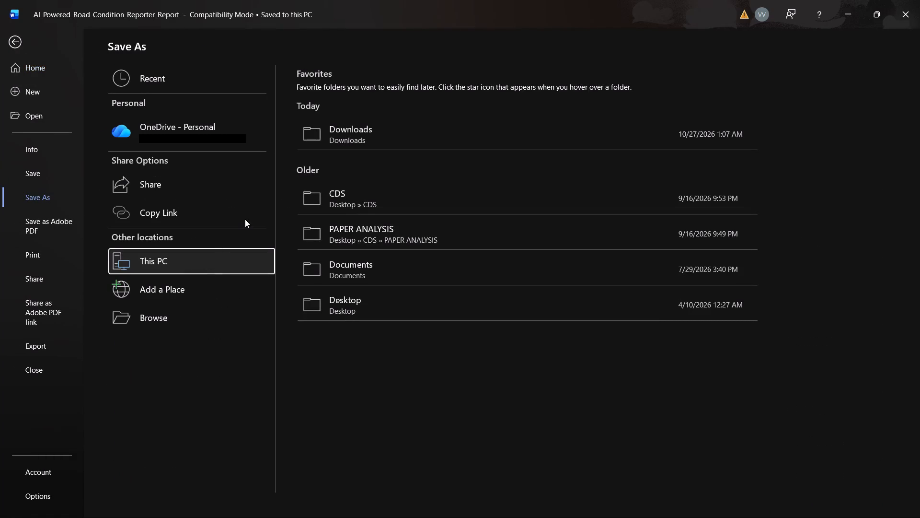
left_click(208, 259)
double_click(208, 259)
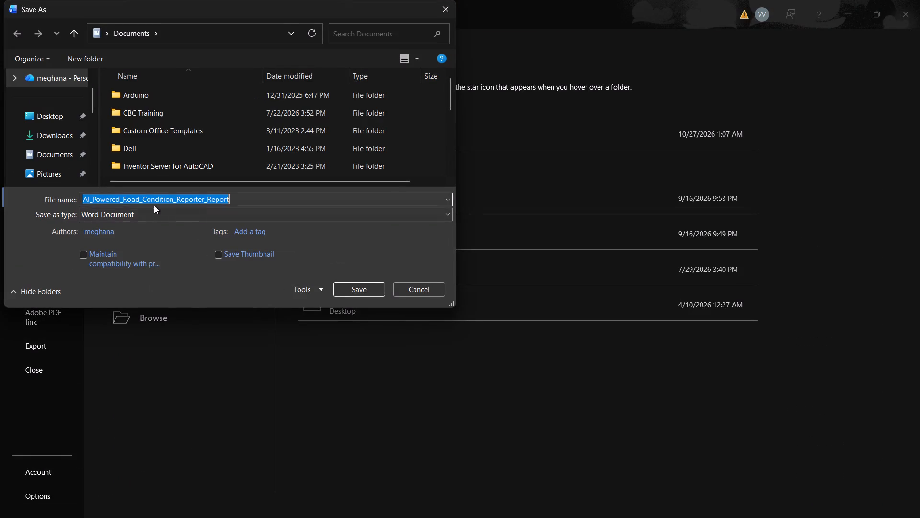
left_click(152, 212)
left_click(145, 281)
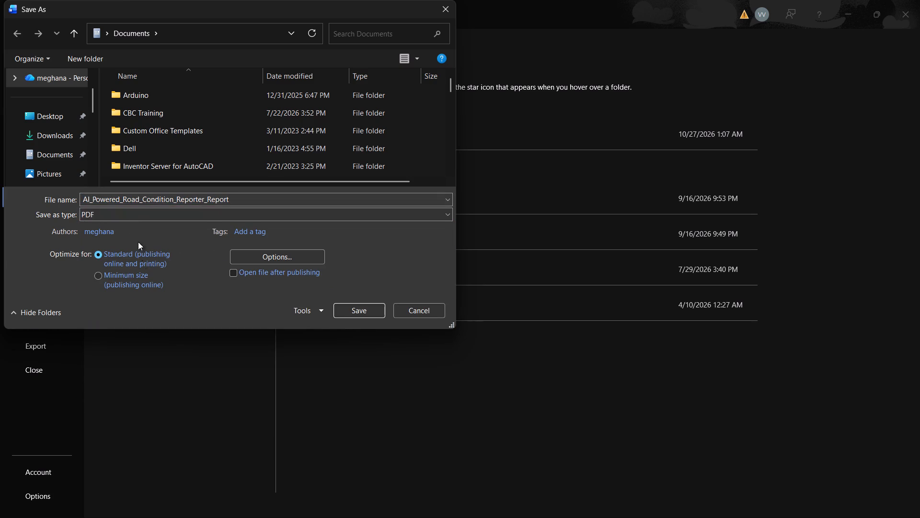
left_click(144, 201)
type("edp")
type("re[op")
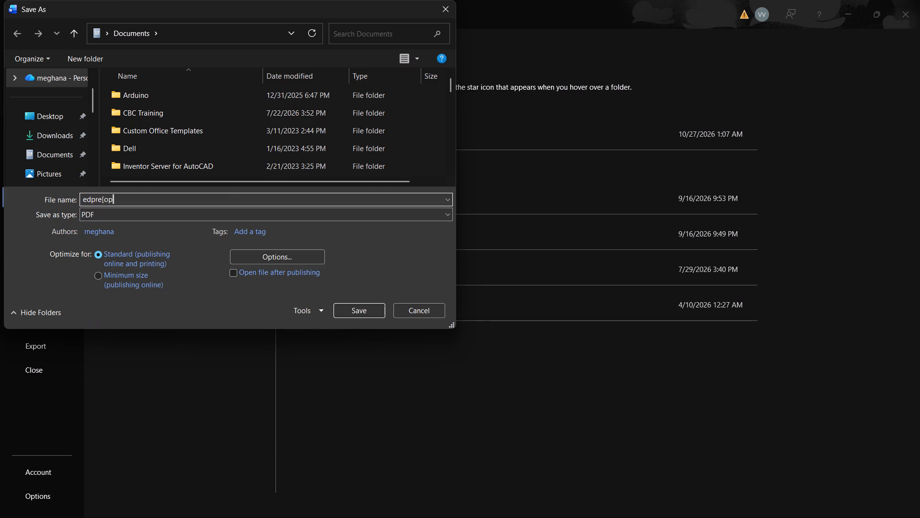
key("BackSpace")
key("BackSpace")
key("BackSpace")
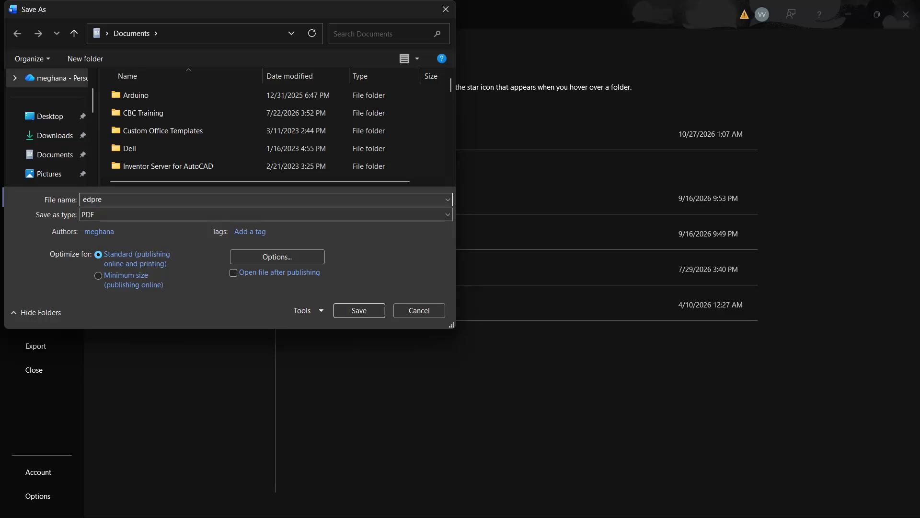
type("port")
left_click(49, 131)
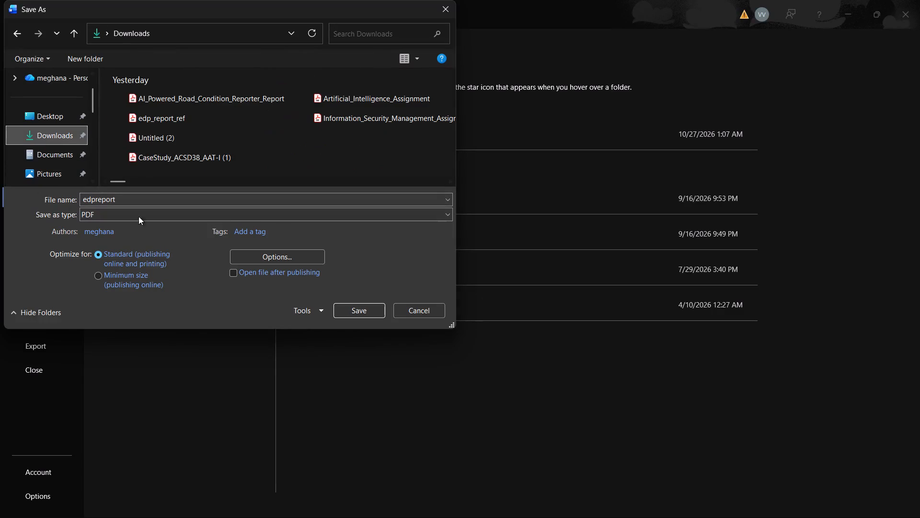
left_click(349, 310)
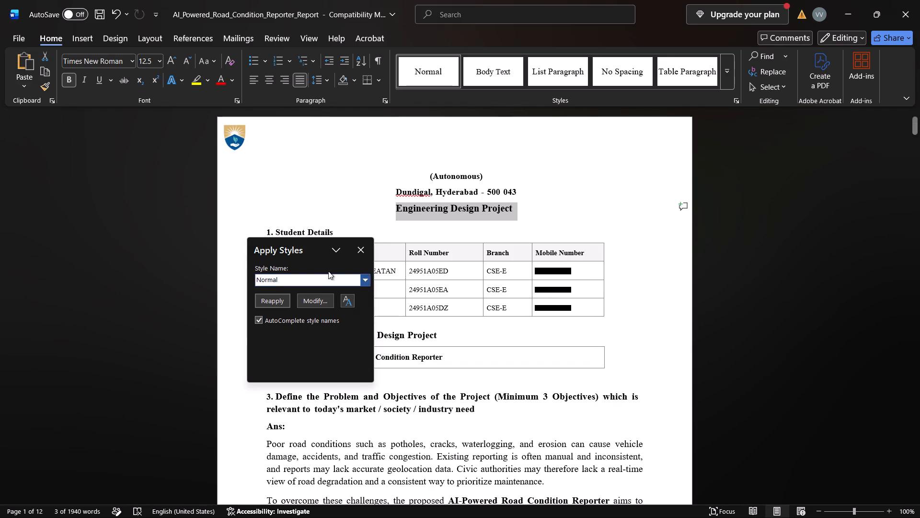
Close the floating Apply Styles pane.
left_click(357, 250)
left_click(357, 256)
Clear away the Word, Canva and edpreport PDF windows to get back to the Screenshots folder.
left_click(849, 22)
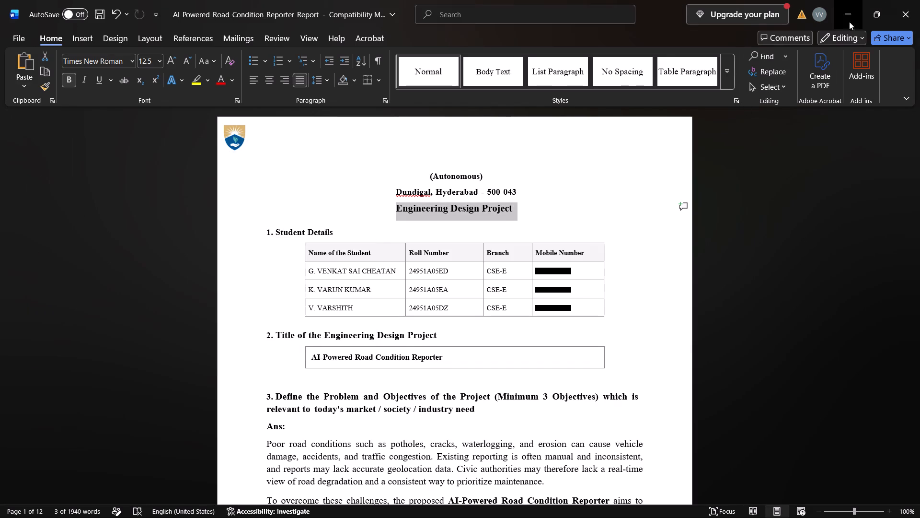
left_click(909, 2)
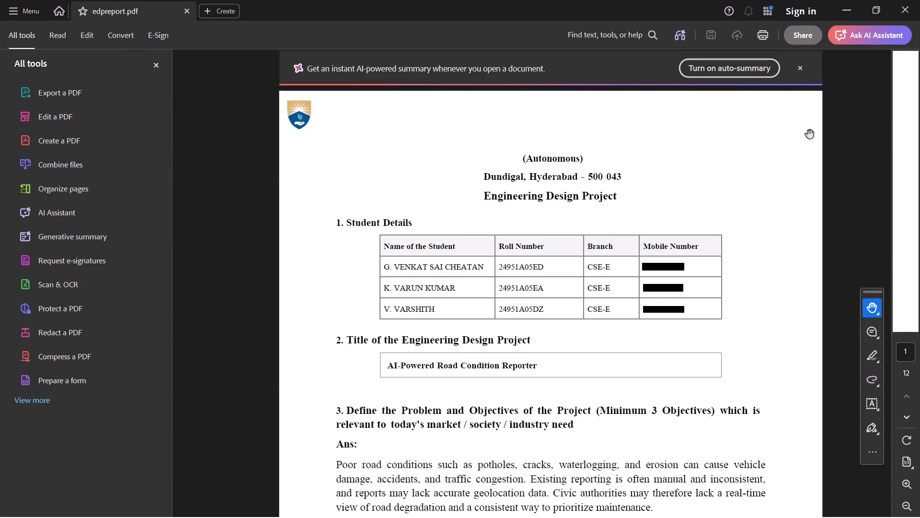
left_click(843, 0)
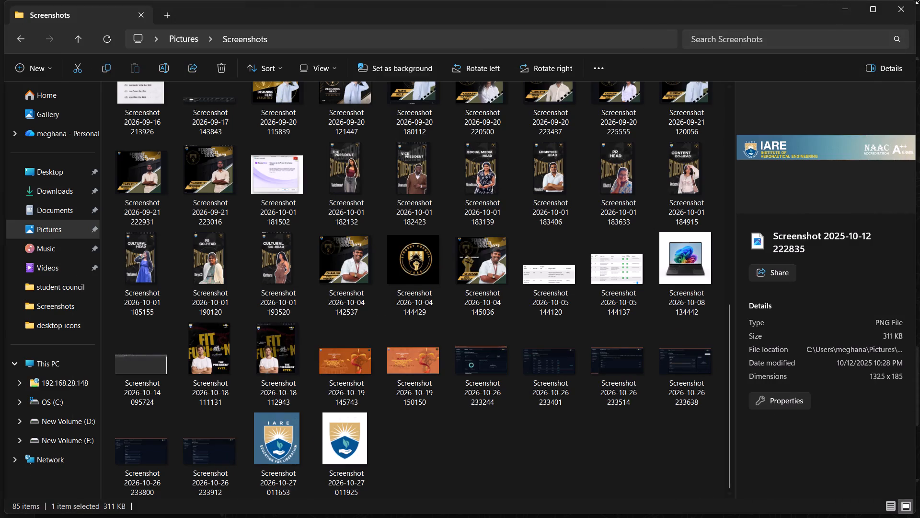
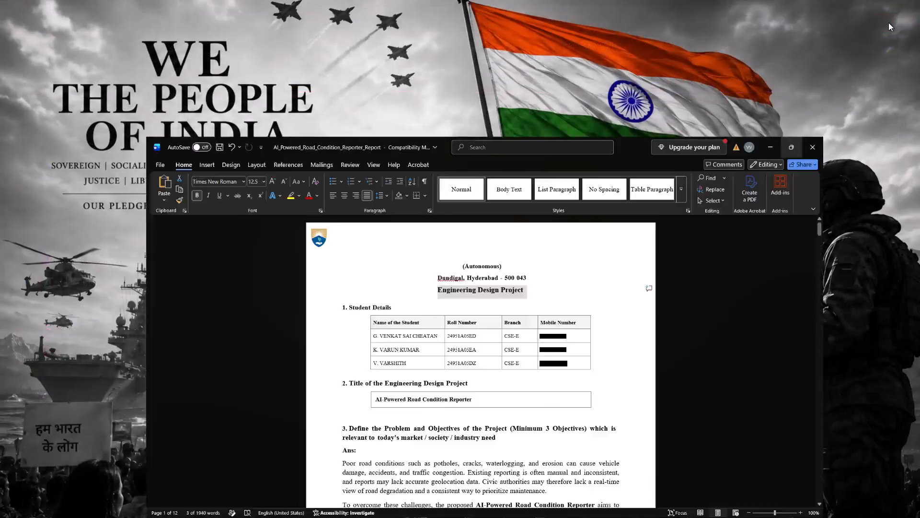
Close the Word report, saving its changes to AI_Powered_Road_Condition_Reporter_Report in the Downloads folder.
left_click(919, 0)
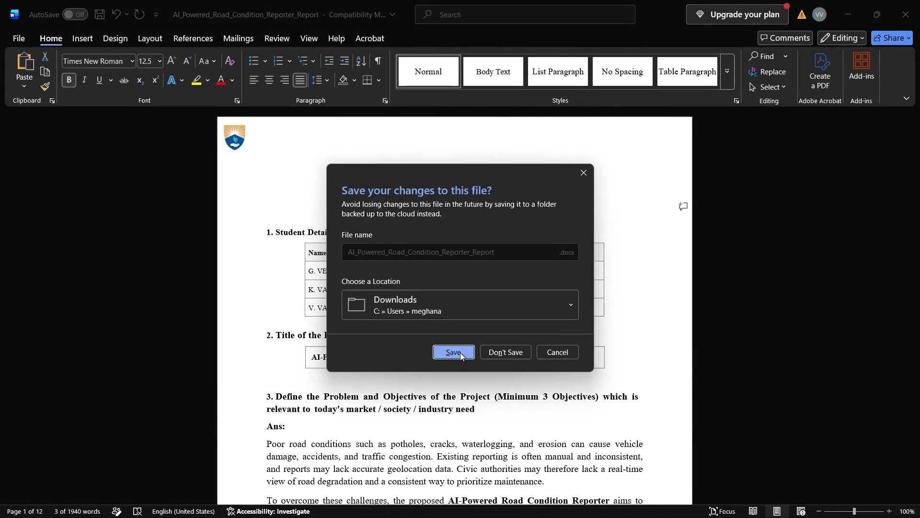
left_click(460, 353)
Switch to Chrome and close its window with the ChatGPT Road Reporter Report tab, returning to the desktop.
key("alt+Tab")
left_click(919, 0)
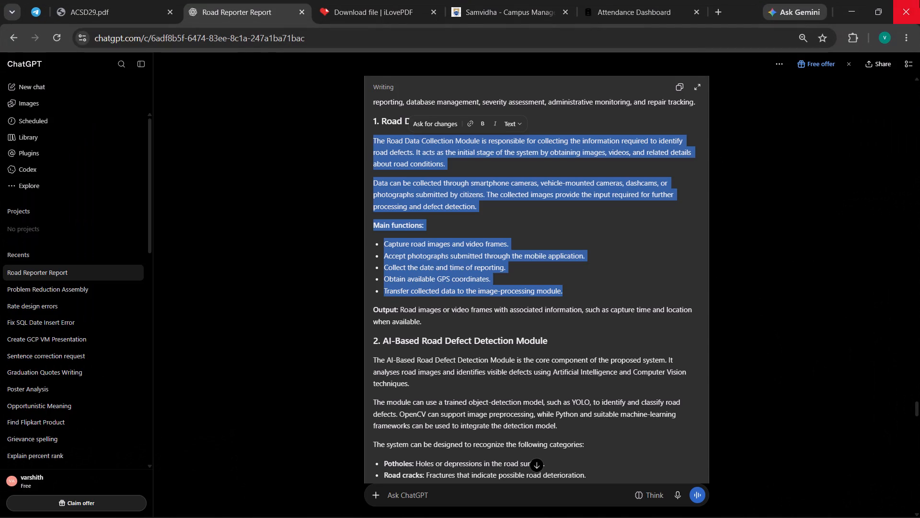
key("alt+Tab")
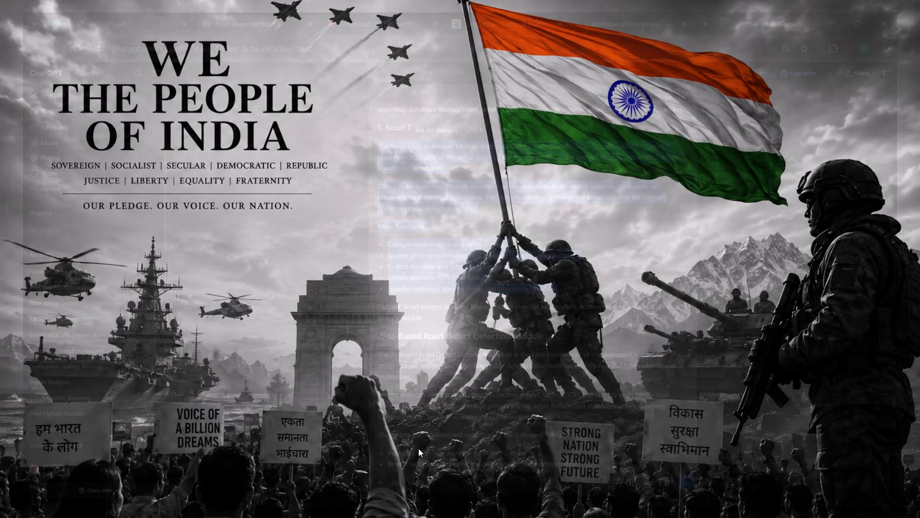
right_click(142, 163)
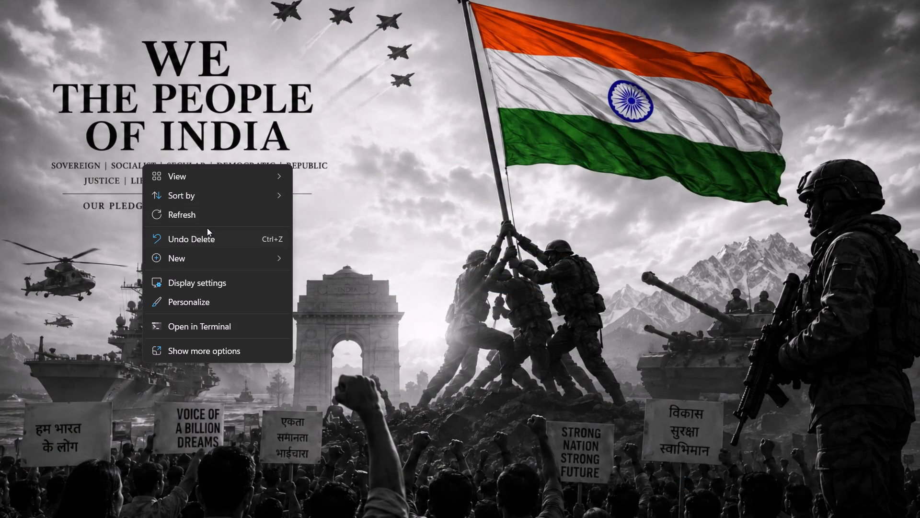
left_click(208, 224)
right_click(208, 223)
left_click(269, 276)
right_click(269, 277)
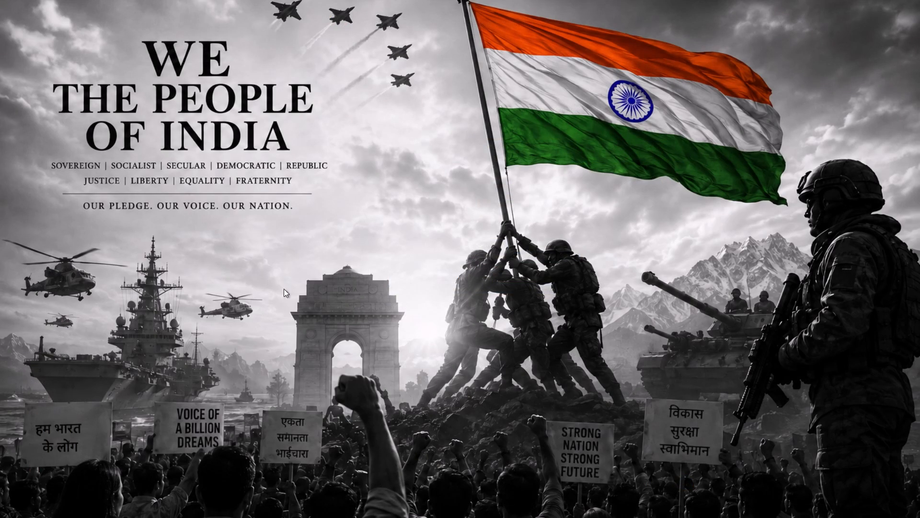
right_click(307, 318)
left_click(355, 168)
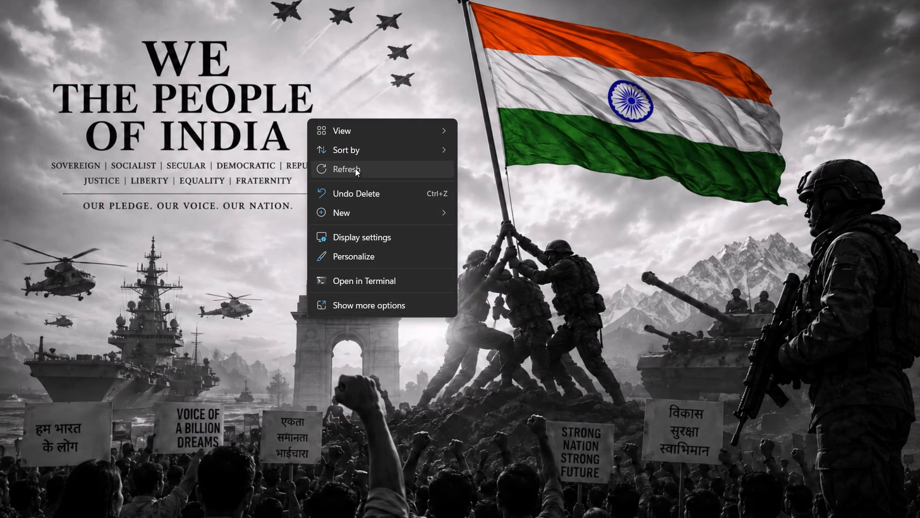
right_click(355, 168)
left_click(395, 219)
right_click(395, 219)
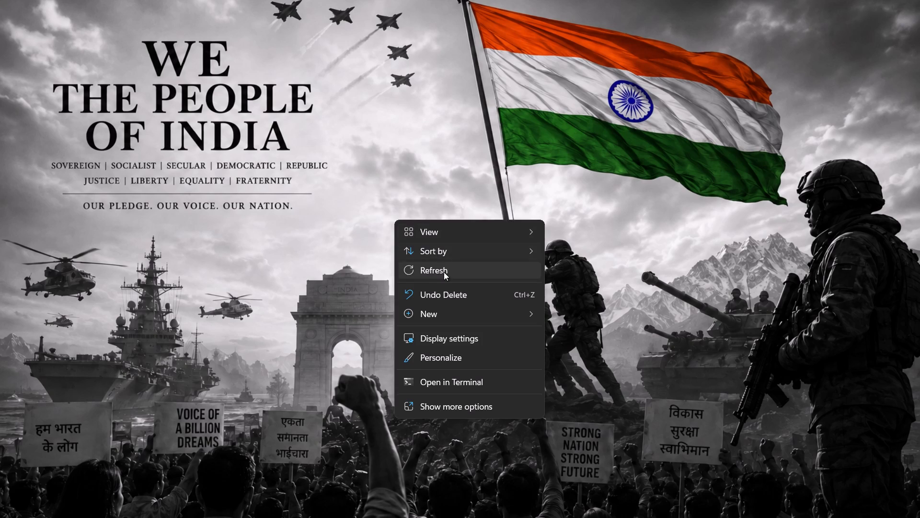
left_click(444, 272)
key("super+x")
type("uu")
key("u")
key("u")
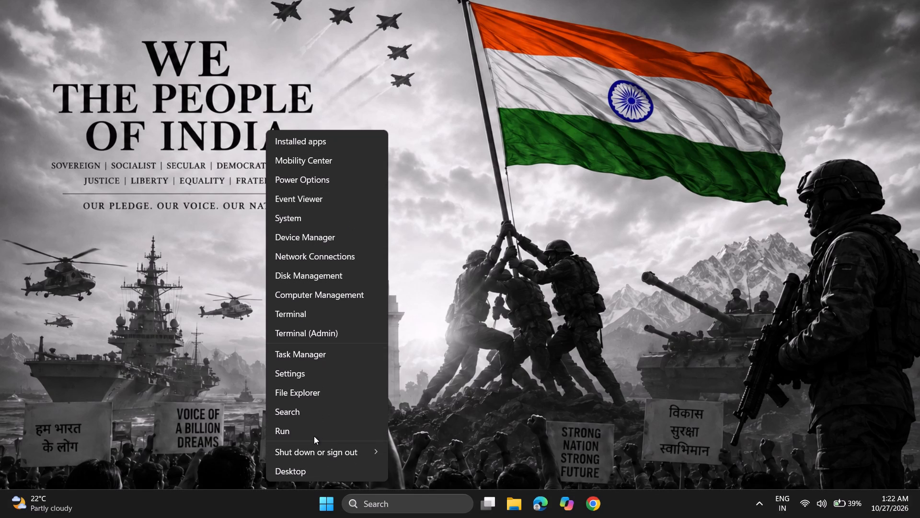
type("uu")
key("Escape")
Shut down the computer.
key("super+x")
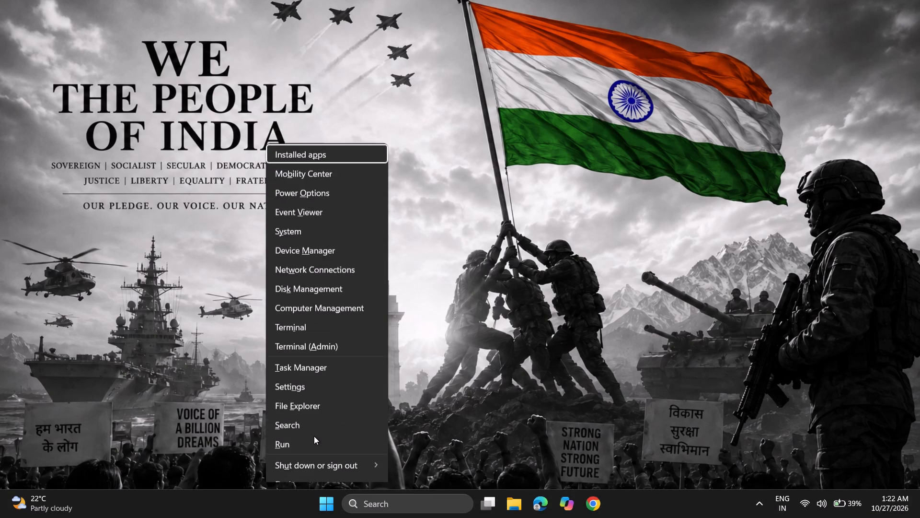
type("uu")
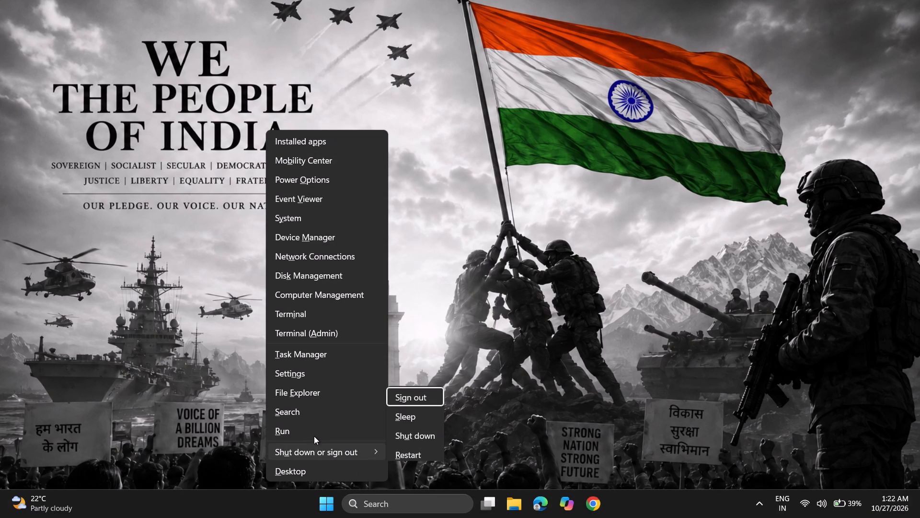